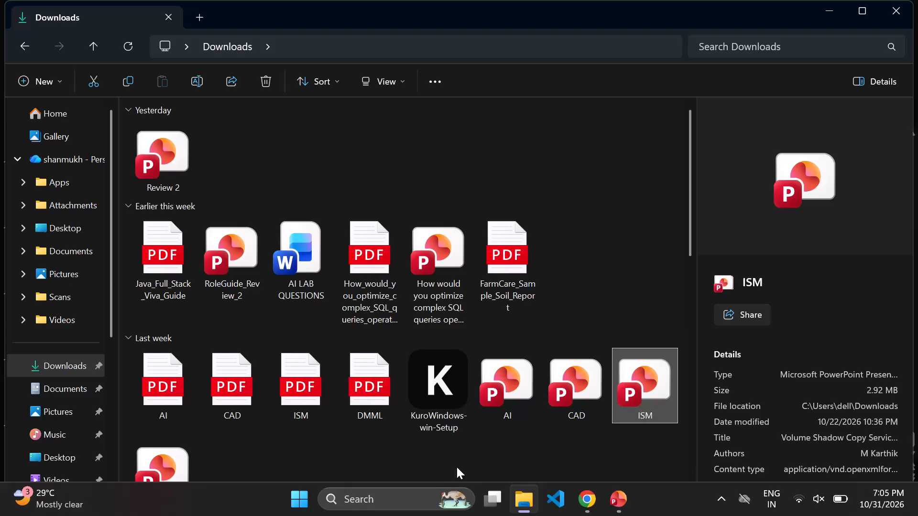
Play the ISM video from the Pictures folder, skim through it to the end in full screen, and close the player.
{"action": "left_click", "coordinate": [87, 411]}
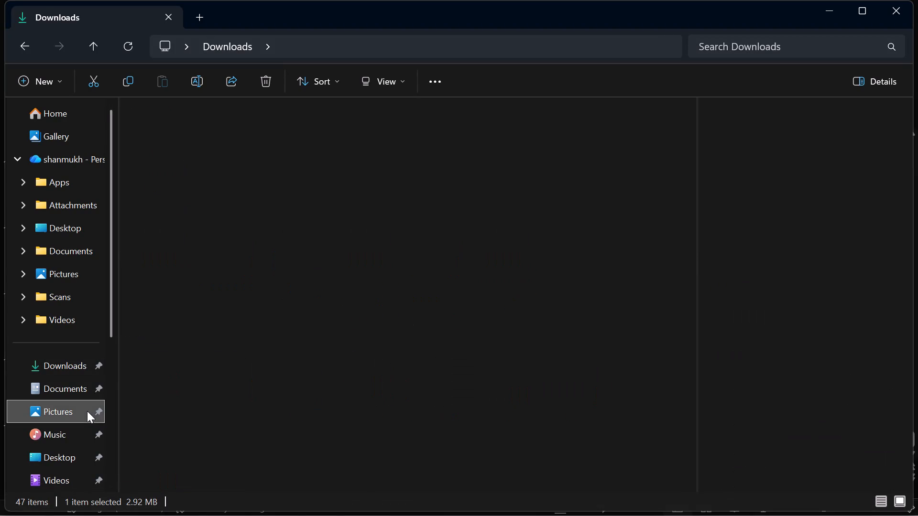
{"action": "double_click", "coordinate": [160, 230]}
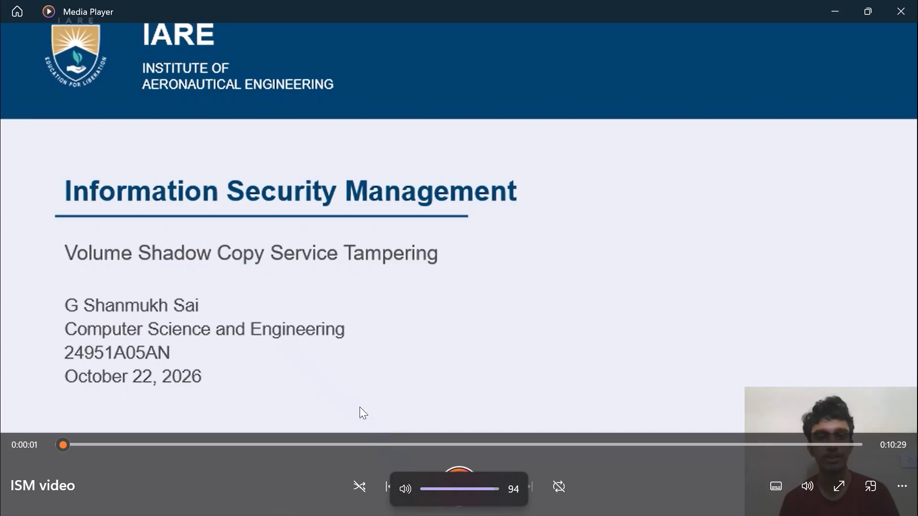
{"action": "left_click", "coordinate": [393, 445]}
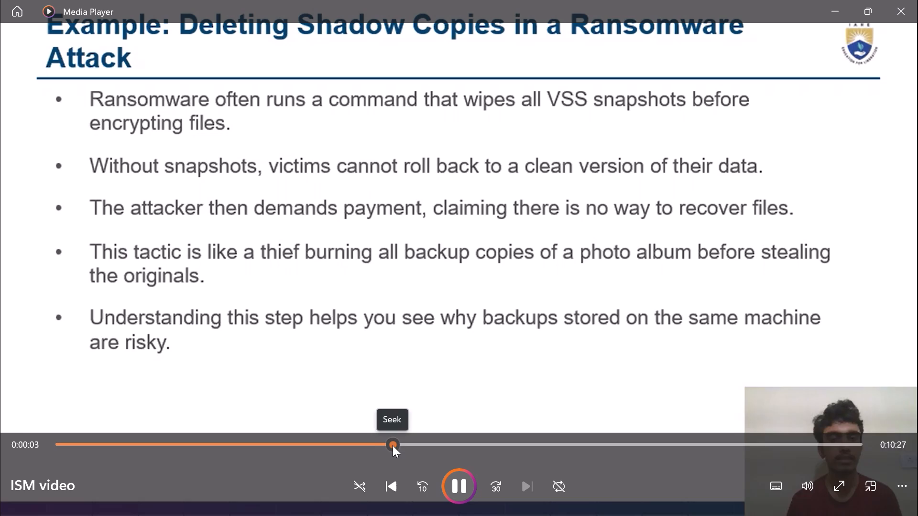
{"action": "left_click", "coordinate": [686, 446]}
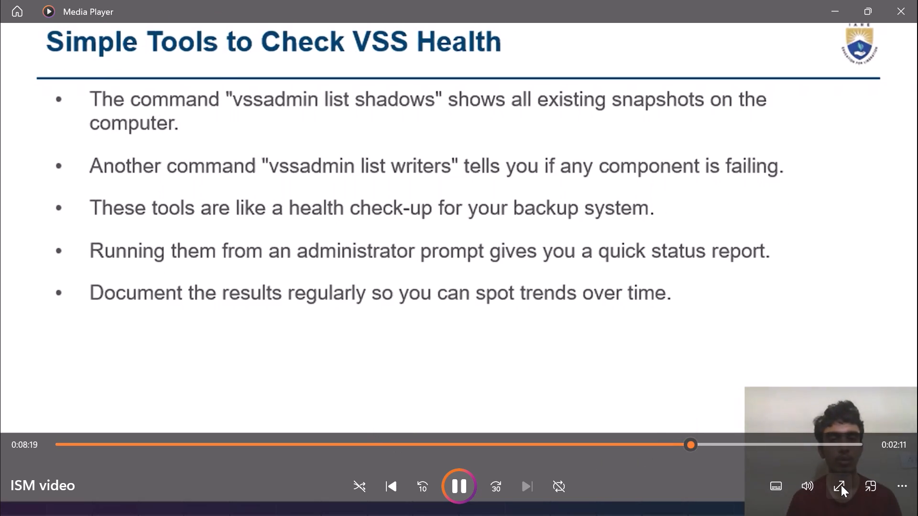
{"action": "left_click", "coordinate": [839, 485]}
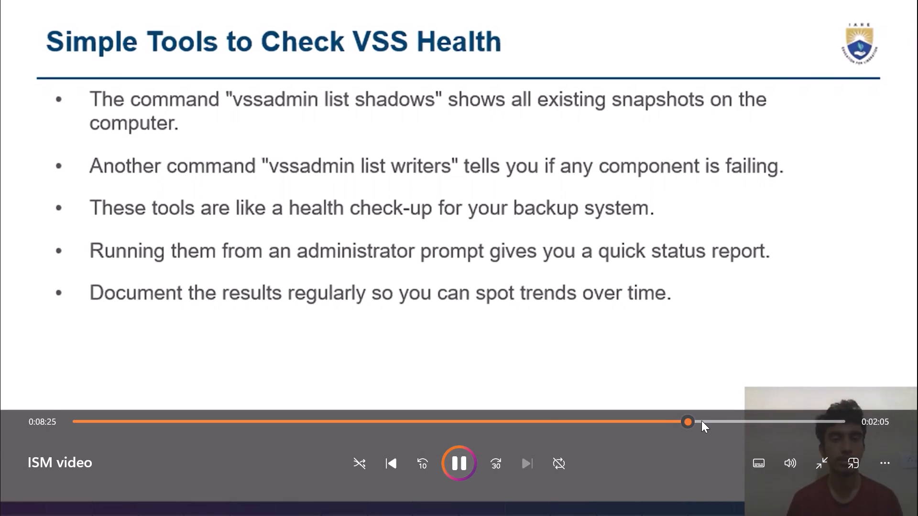
{"action": "left_click_drag", "start_coordinate": [691, 421], "coordinate": [910, 420]}
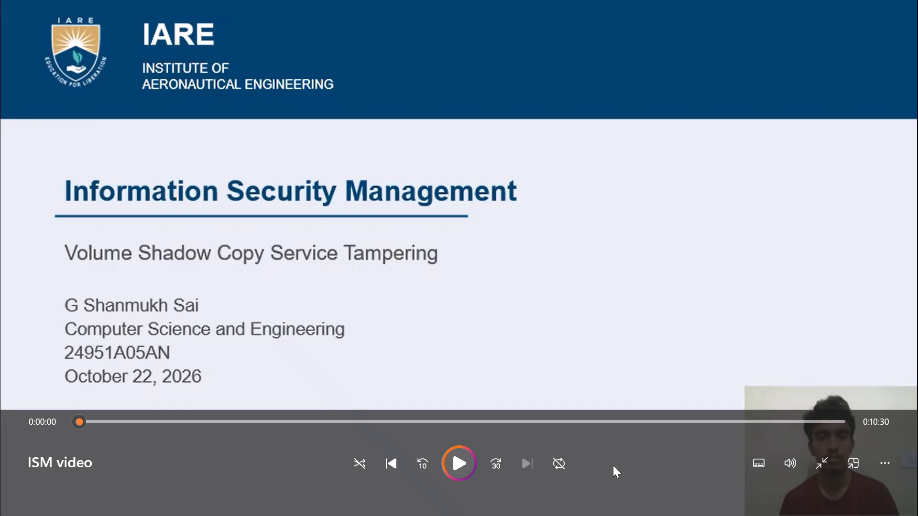
{"action": "key", "text": "Escape"}
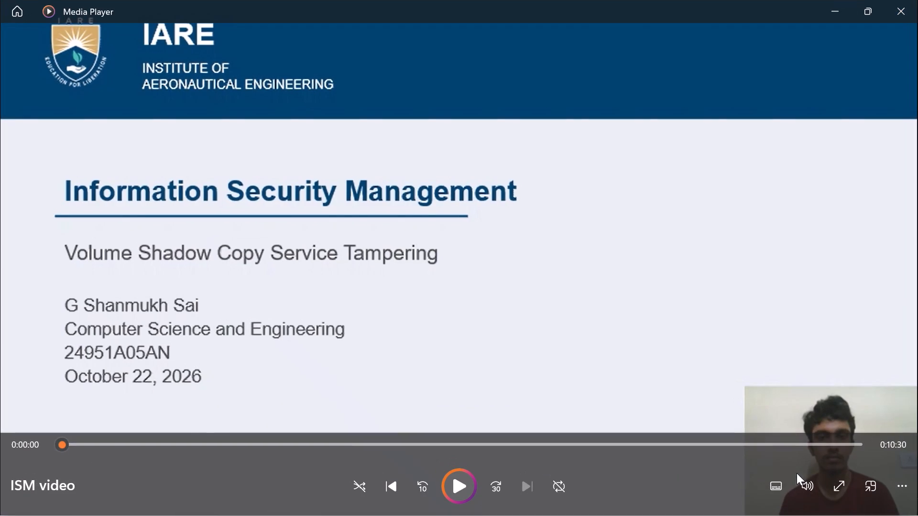
{"action": "left_click", "coordinate": [917, 0]}
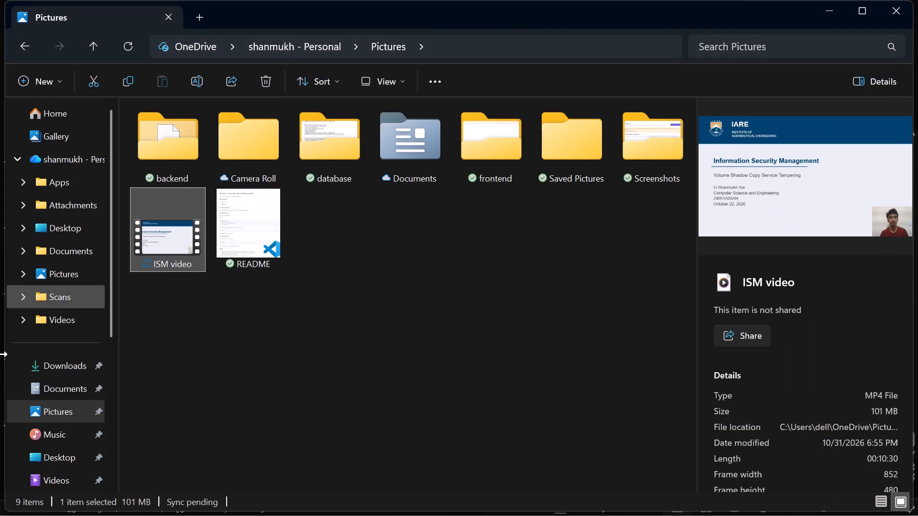
Open the CAD PowerPoint presentation from the Downloads folder.
{"action": "left_click", "coordinate": [55, 372]}
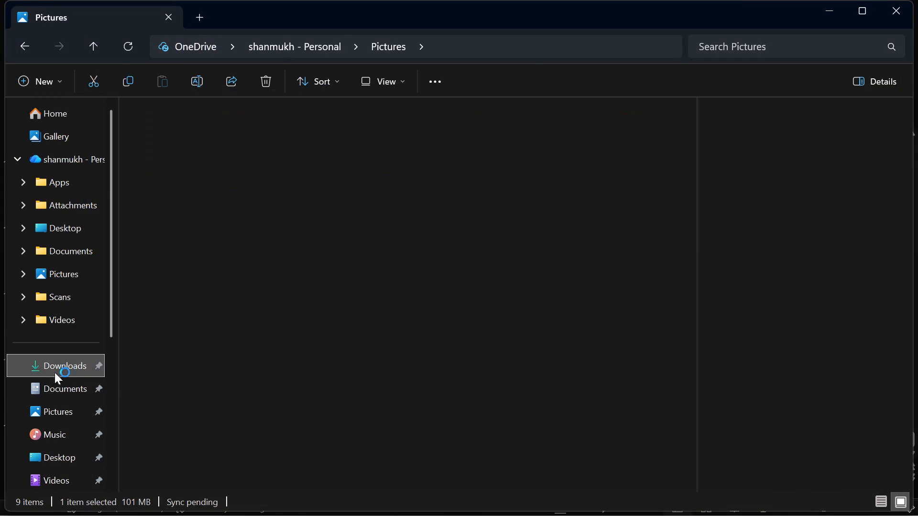
{"action": "scroll", "coordinate": [380, 334], "scroll_direction": "down", "scroll_amount": 1}
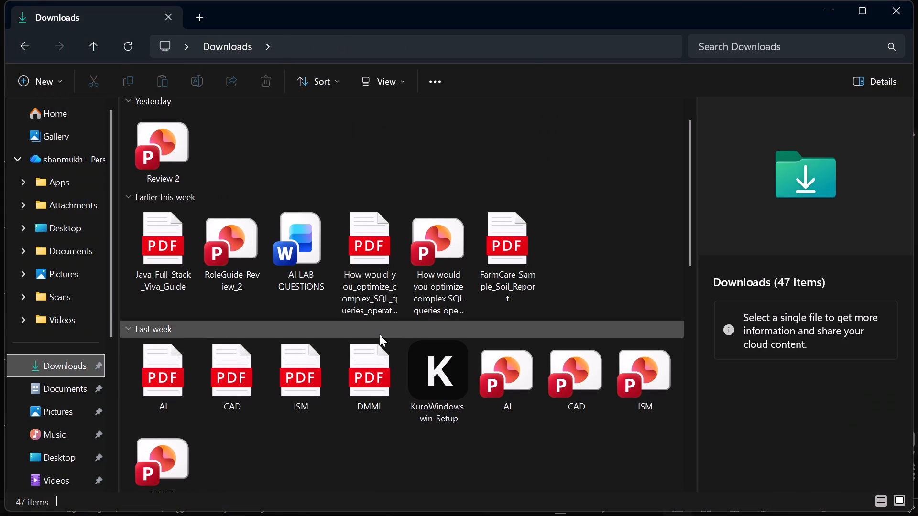
{"action": "scroll", "coordinate": [380, 334], "scroll_direction": "down", "scroll_amount": 1}
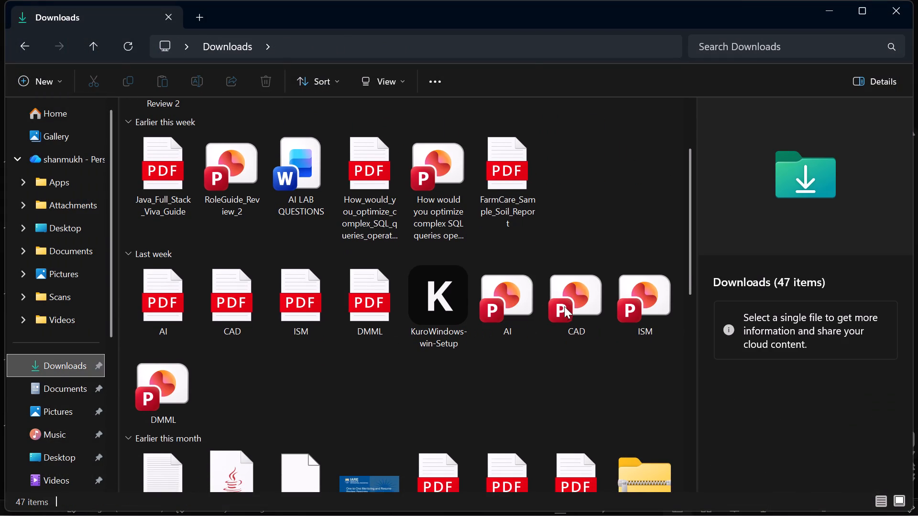
{"action": "double_click", "coordinate": [581, 300]}
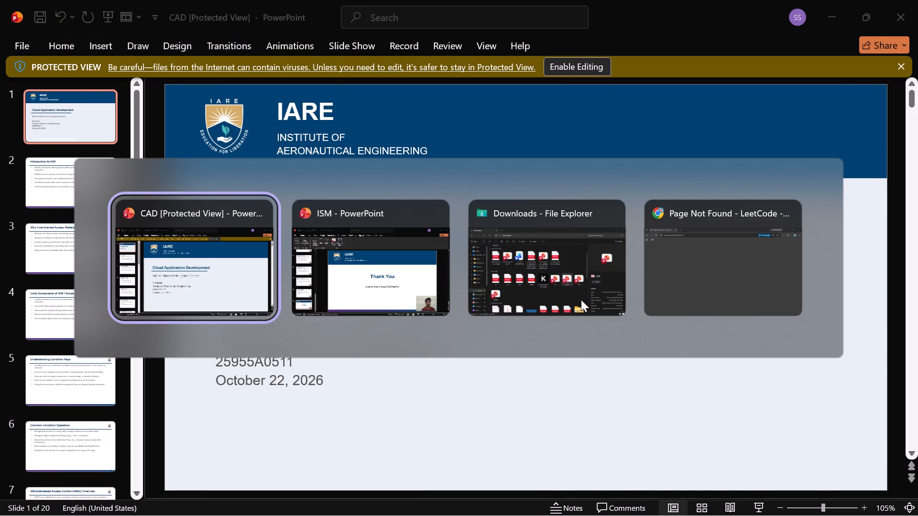
Close the ISM presentation and the LeetCode browser window, leaving only the CAD presentation to work on.
{"action": "left_click", "coordinate": [914, 1]}
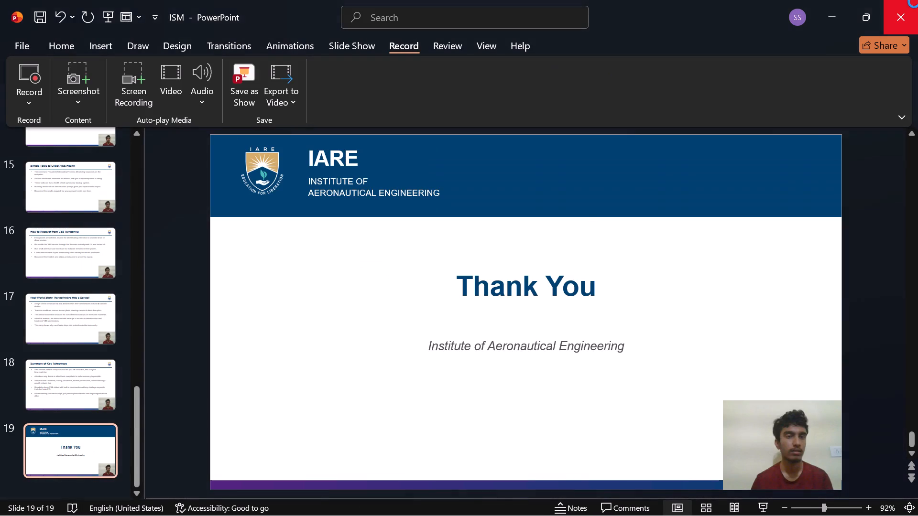
{"action": "left_click", "coordinate": [451, 370]}
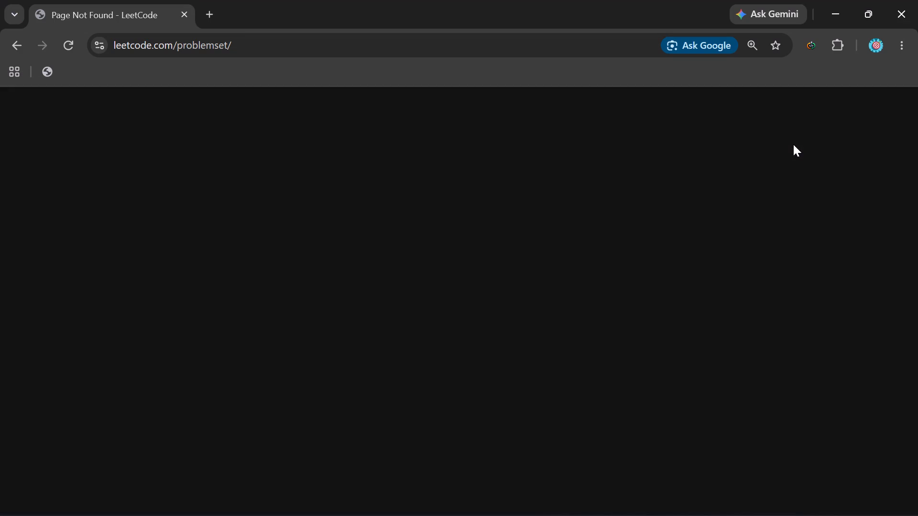
{"action": "left_click", "coordinate": [917, 0]}
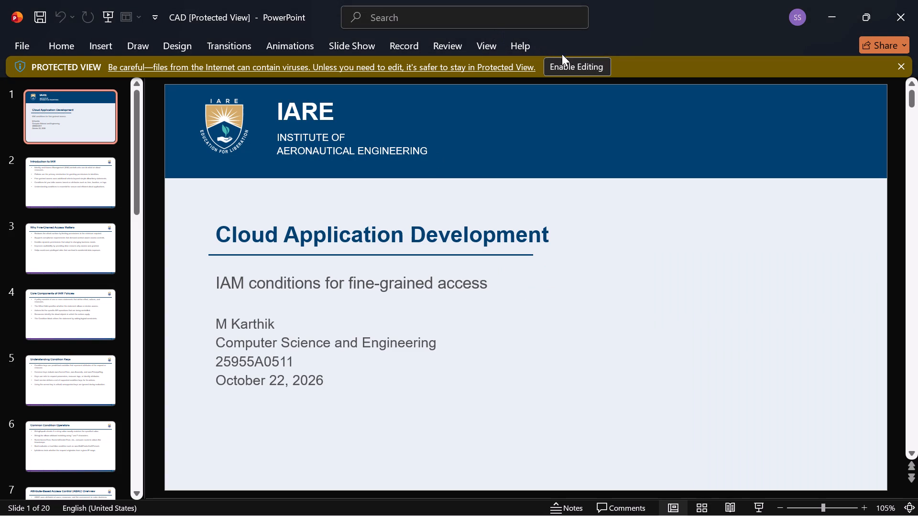
Enable editing of the CAD presentation and replace the presenter's name on the title slide with the new presenter's name.
{"action": "left_click", "coordinate": [572, 66]}
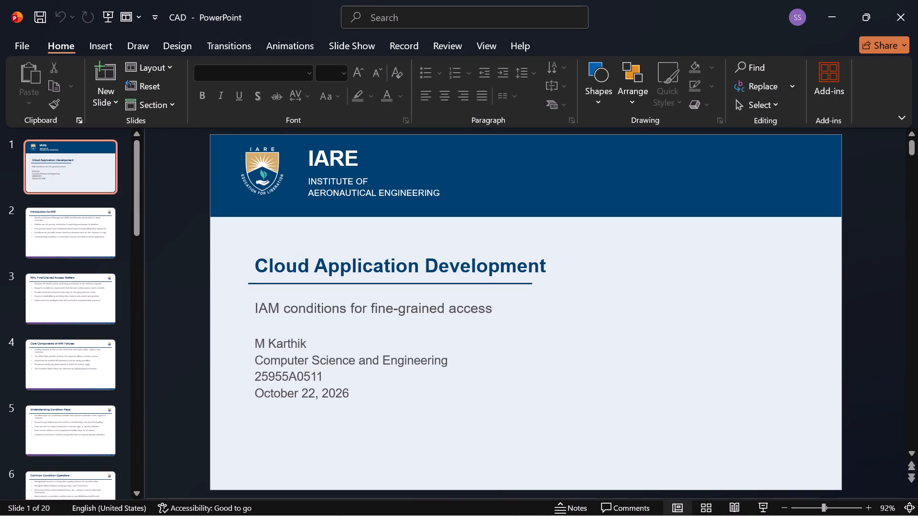
{"action": "left_click", "coordinate": [306, 340]}
{"action": "key", "text": "BackSpace"}
{"action": "key", "text": "BackSpace"}
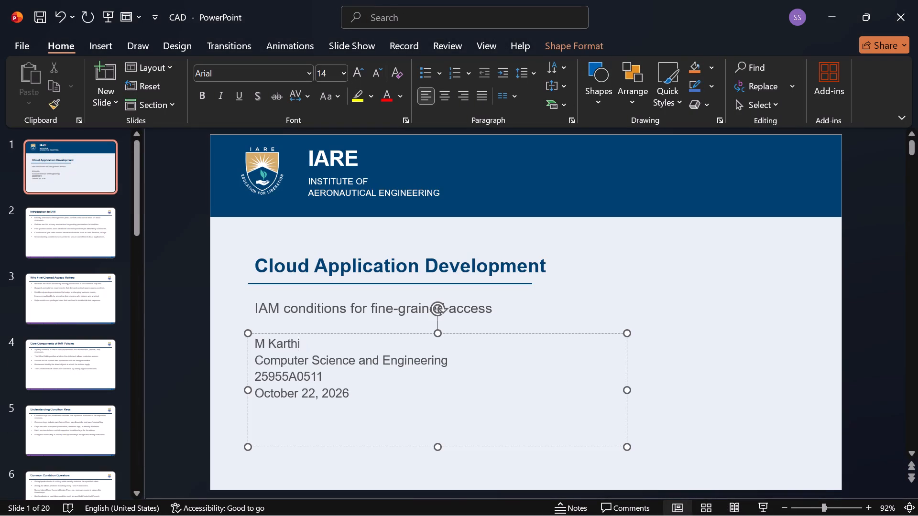
{"action": "key", "text": "BackSpace"}
{"action": "key", "text": "BackSpace"}
{"action": "key", "text": "BackSpace"}
{"action": "key", "text": "BackSpace"}
{"action": "key", "text": "BackSpace"}
{"action": "key", "text": "BackSpace"}
{"action": "key", "text": "BackSpace"}
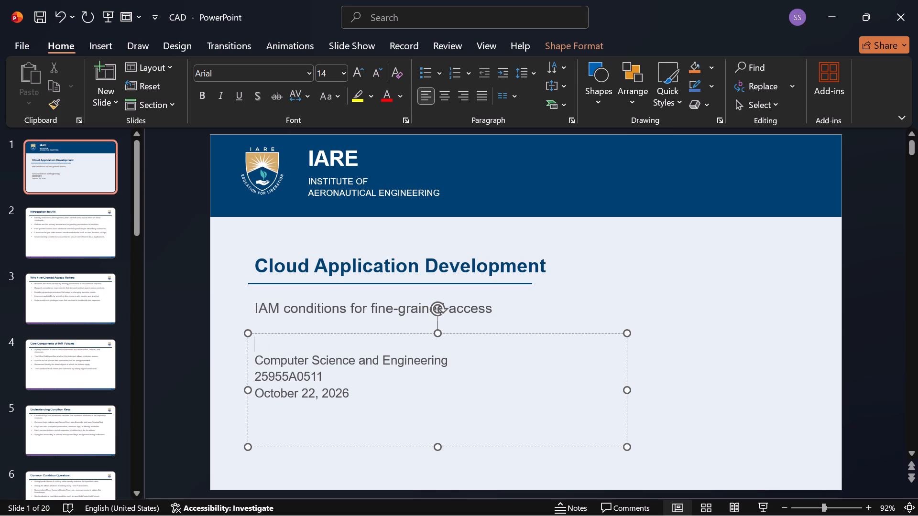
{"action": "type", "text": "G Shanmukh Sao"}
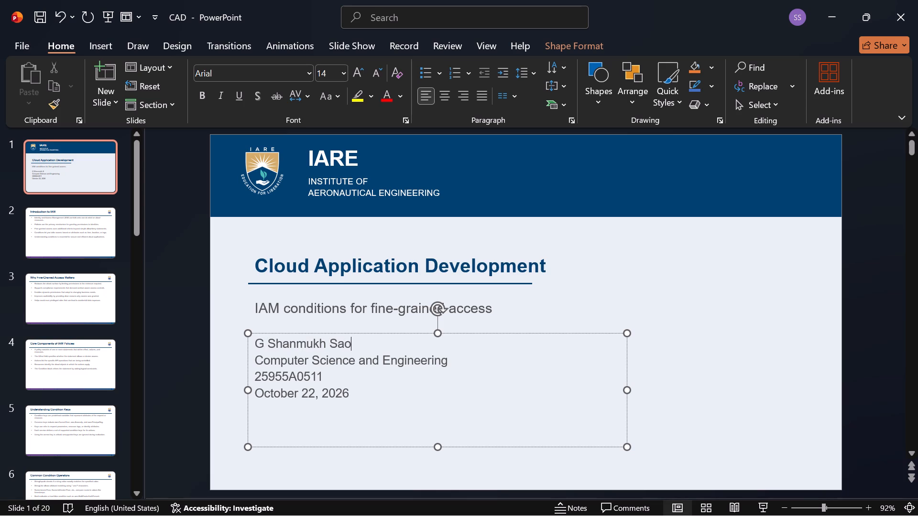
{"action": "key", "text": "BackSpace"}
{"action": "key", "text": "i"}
Replace the roll number on the title slide with the new presenter's roll number.
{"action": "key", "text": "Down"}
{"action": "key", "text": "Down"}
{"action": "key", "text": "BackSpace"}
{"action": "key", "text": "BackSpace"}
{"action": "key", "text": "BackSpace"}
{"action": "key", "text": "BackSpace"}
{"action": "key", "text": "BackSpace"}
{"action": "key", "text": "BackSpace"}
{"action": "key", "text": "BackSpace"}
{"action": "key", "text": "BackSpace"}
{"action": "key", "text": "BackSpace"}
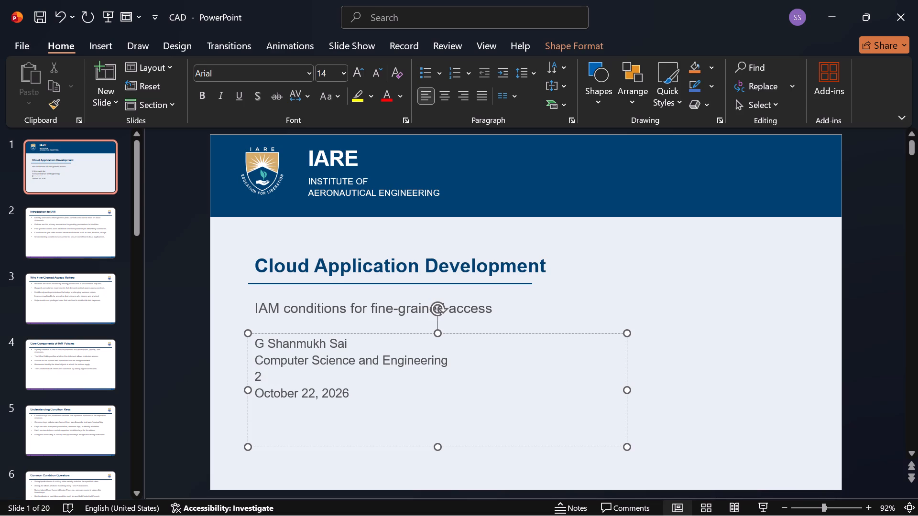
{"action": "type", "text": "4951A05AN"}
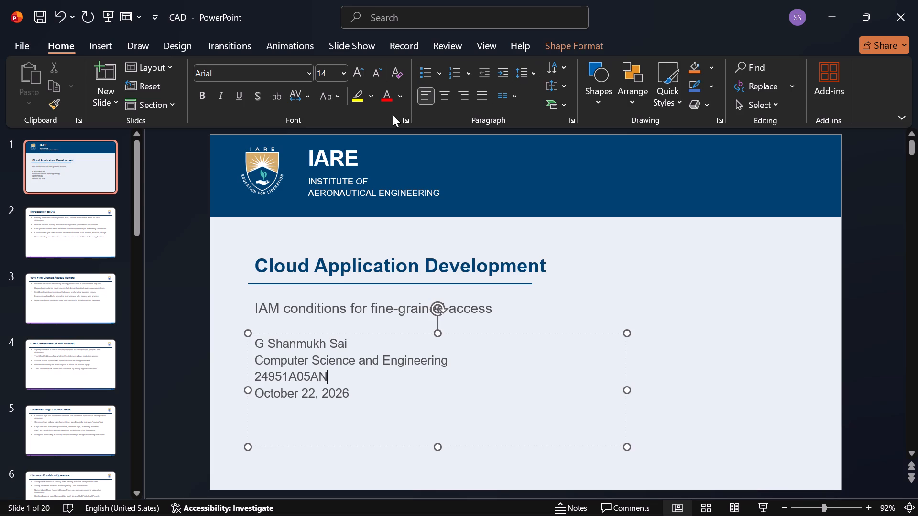
Start recording the slide show from the beginning.
{"action": "left_click", "coordinate": [400, 45]}
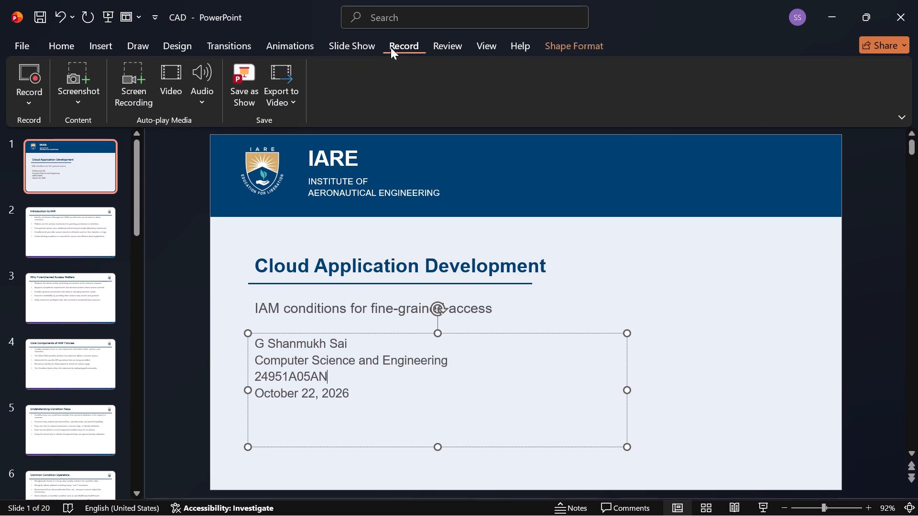
{"action": "left_click", "coordinate": [24, 103]}
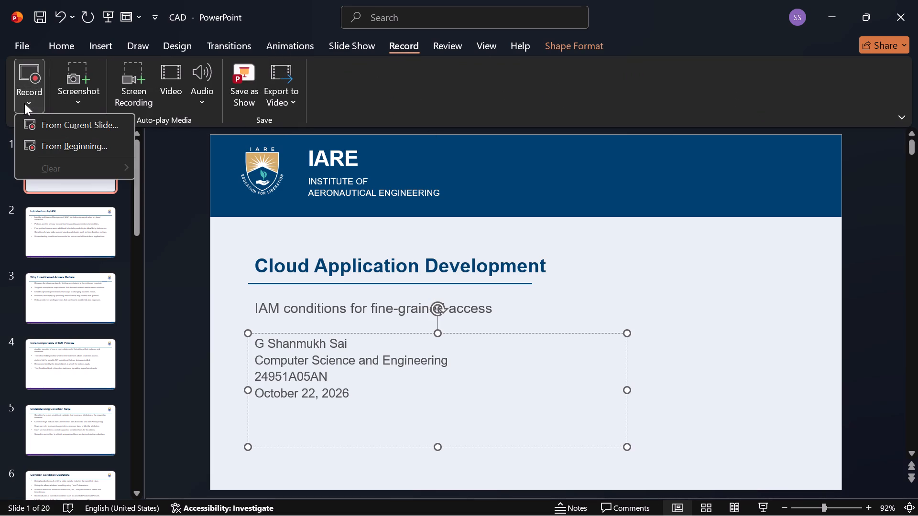
{"action": "left_click", "coordinate": [66, 149]}
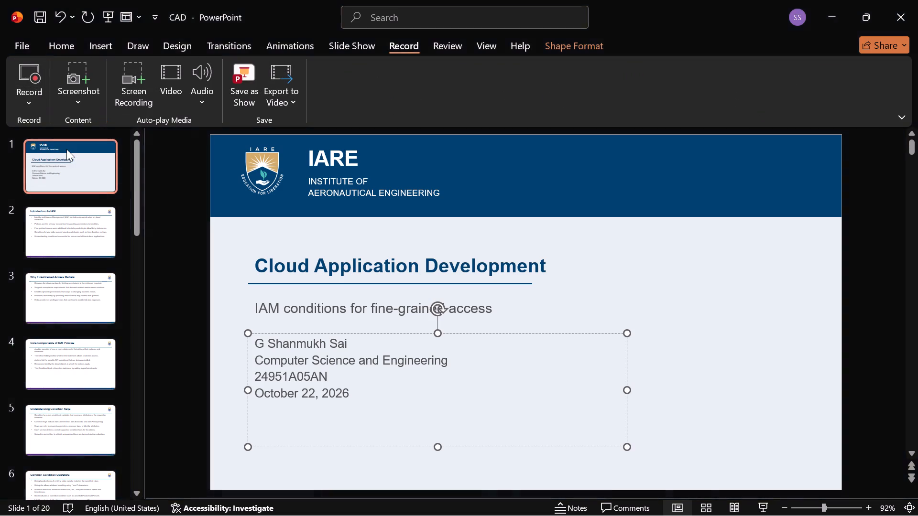
{"action": "left_click", "coordinate": [52, 30]}
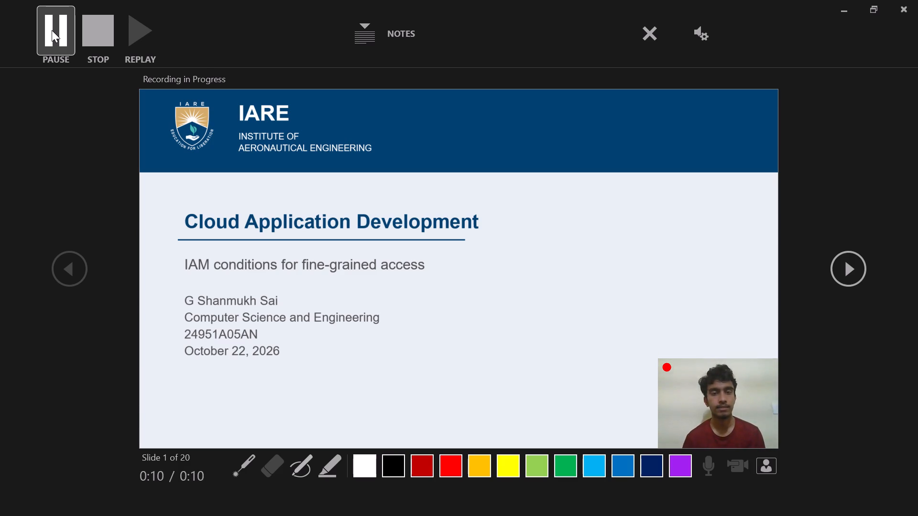
Record the title slide and advance the recording to the Introduction to IAM slide.
{"action": "key", "text": "Right"}
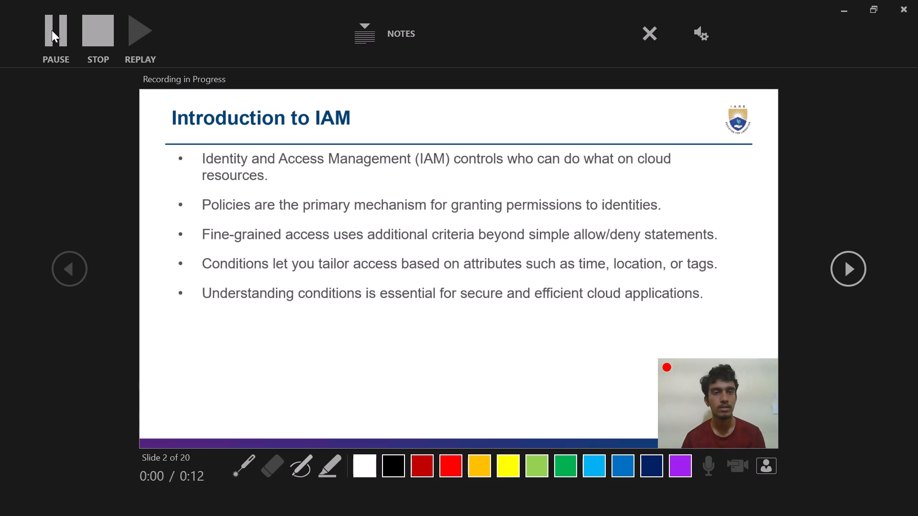
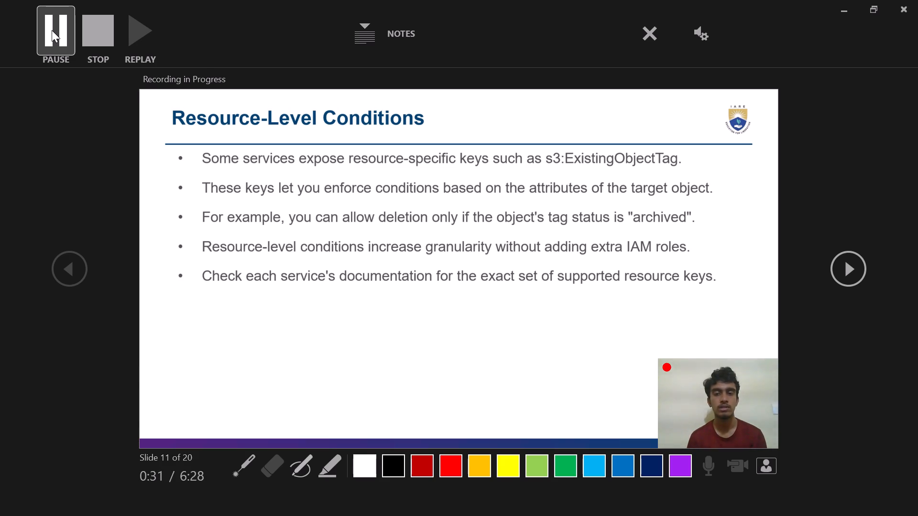
Finish recording the Resource-Level Conditions slide and advance the recording to the Combining Multiple Conditions slide.
{"action": "key", "text": "Right"}
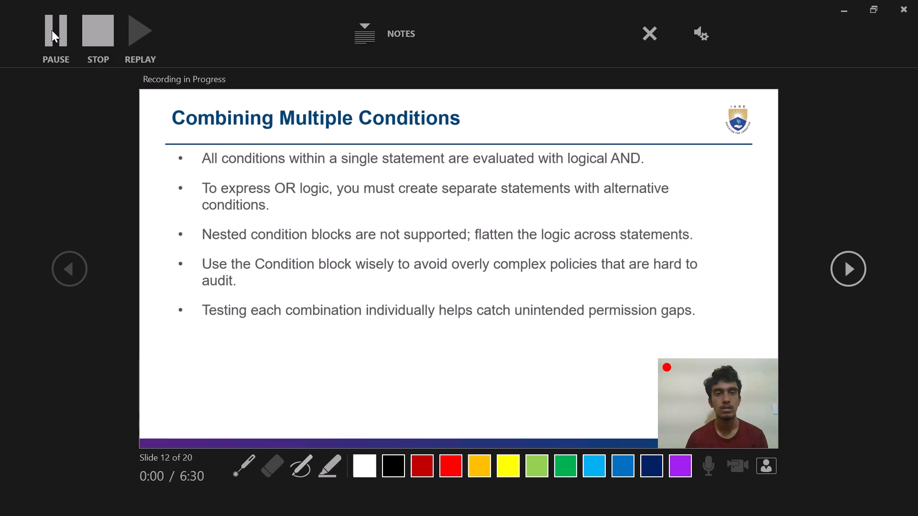
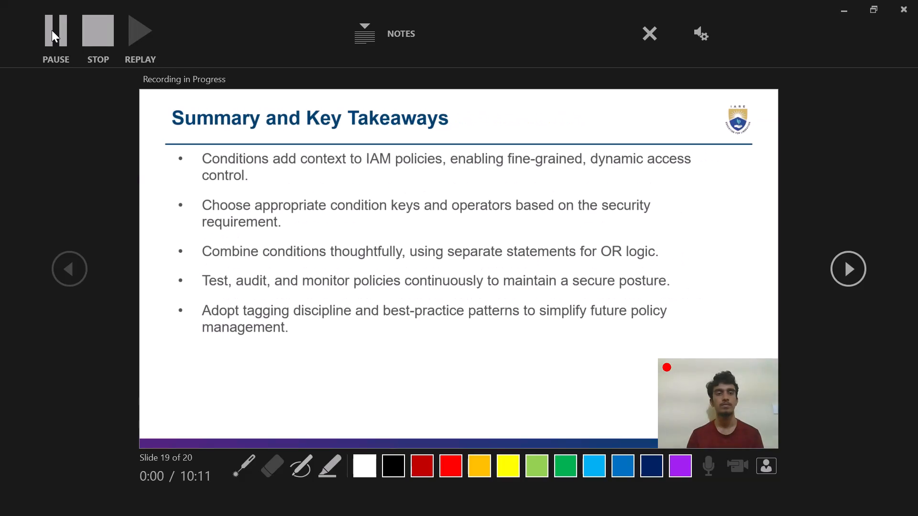
Advance the recording to the closing Thank You slide, pause it and close the recording view.
{"action": "key", "text": "Right"}
{"action": "key", "text": "Left"}
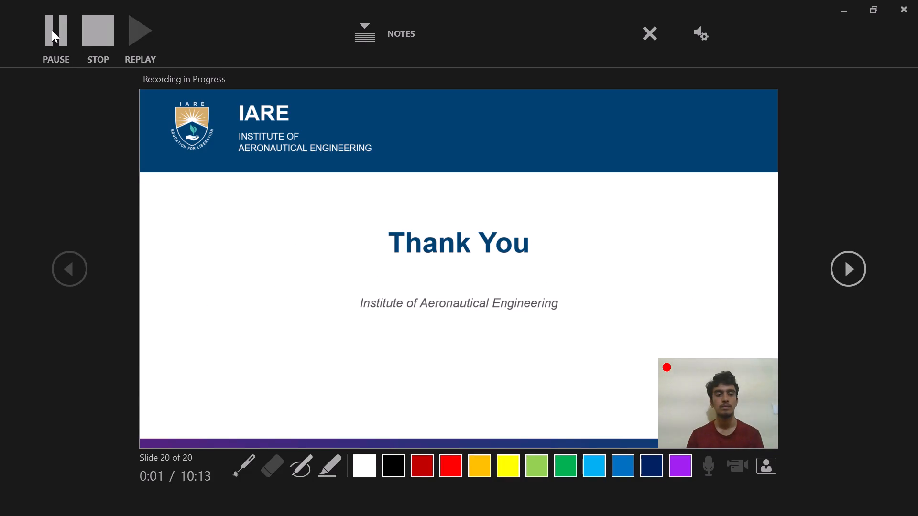
{"action": "key", "text": "Left"}
{"action": "left_click", "coordinate": [52, 33]}
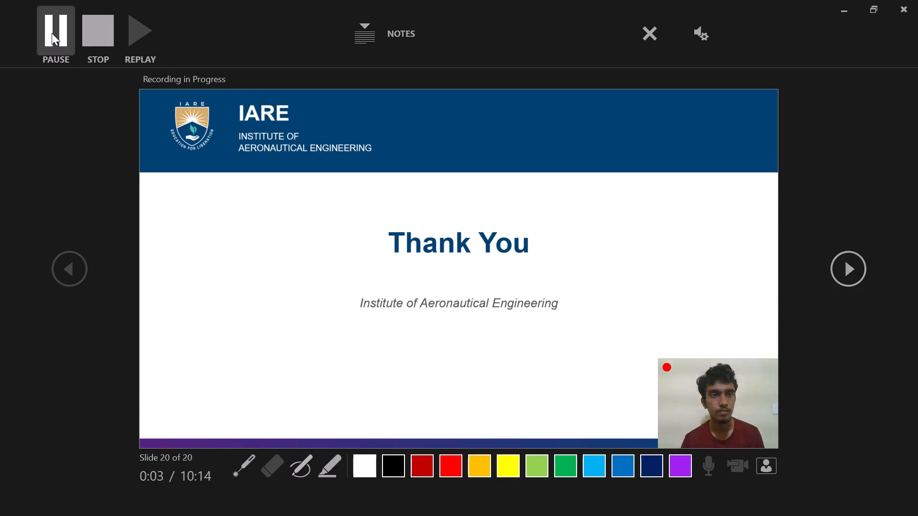
{"action": "left_click", "coordinate": [905, 6]}
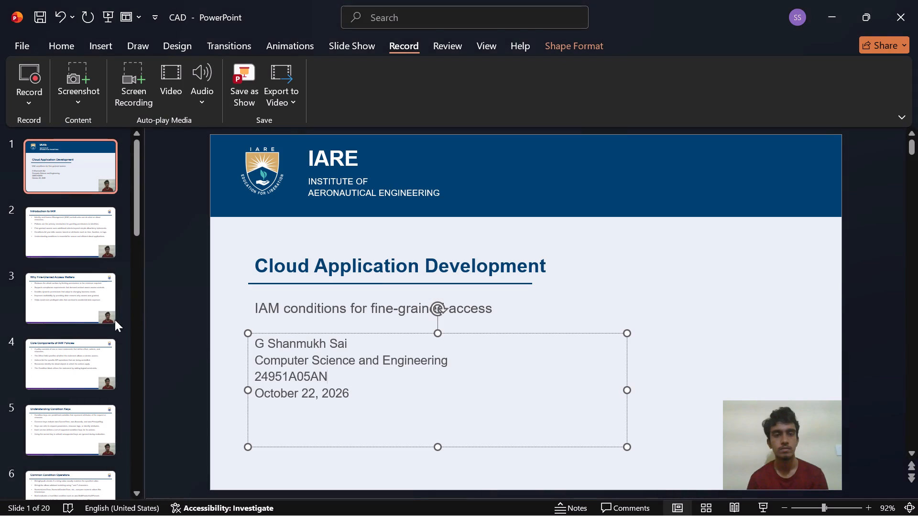
Delete the Summary and Key Takeaways slide and the Performance and Scalability Considerations slide.
{"action": "scroll", "coordinate": [90, 326], "scroll_direction": "down", "scroll_amount": 20}
{"action": "left_click", "coordinate": [92, 387]}
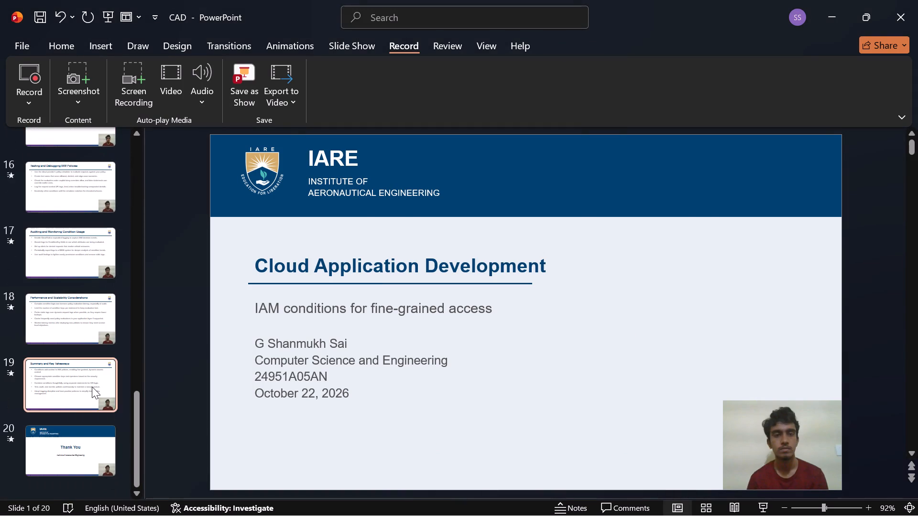
{"action": "key", "text": "Delete"}
{"action": "left_click", "coordinate": [72, 383]}
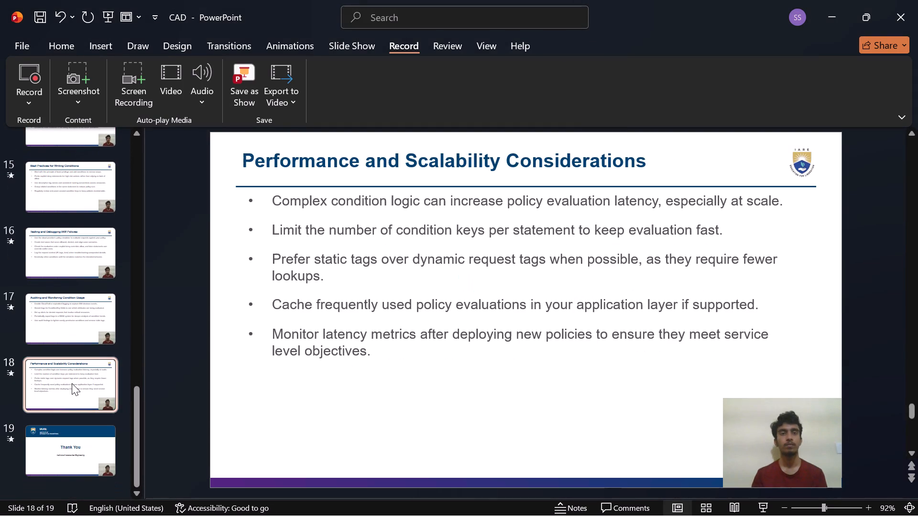
{"action": "key", "text": "Delete"}
Review the last four slides and play back the camera clips on the Auditing and Monitoring and Thank You slides.
{"action": "left_click", "coordinate": [63, 380]}
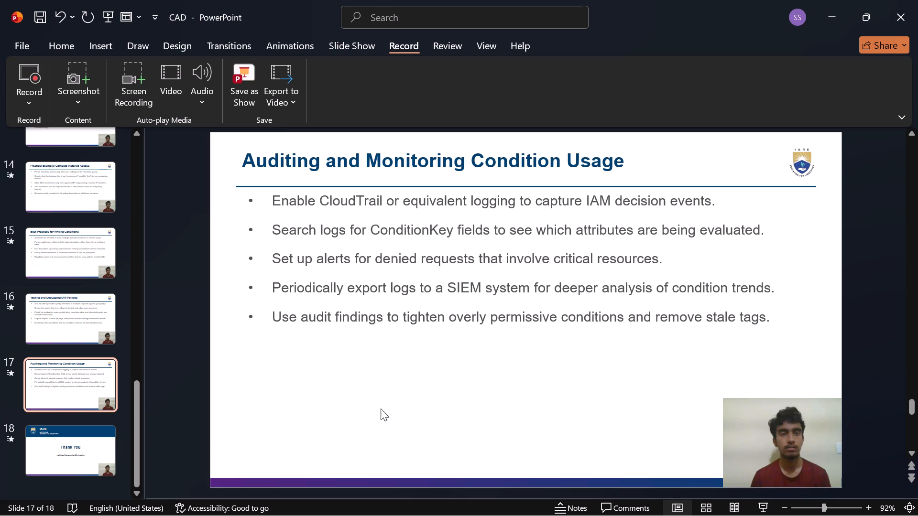
{"action": "left_click", "coordinate": [80, 331]}
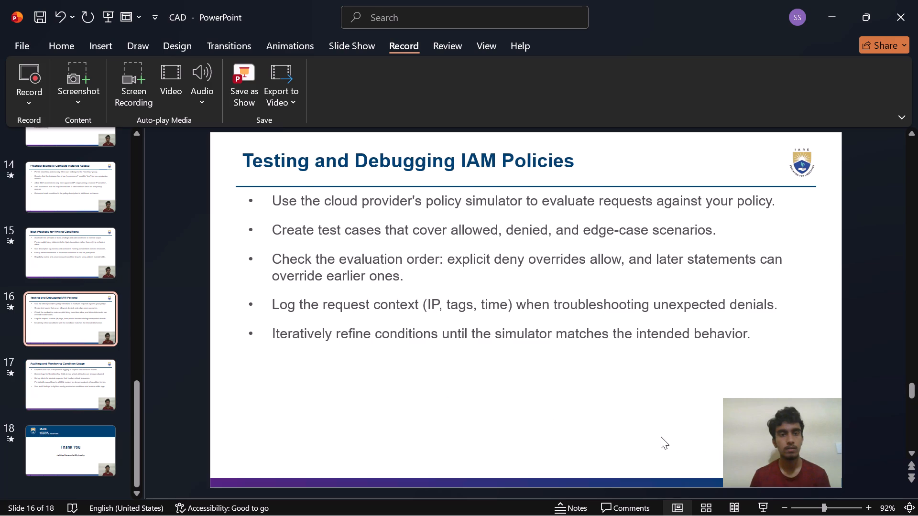
{"action": "left_click", "coordinate": [94, 254]}
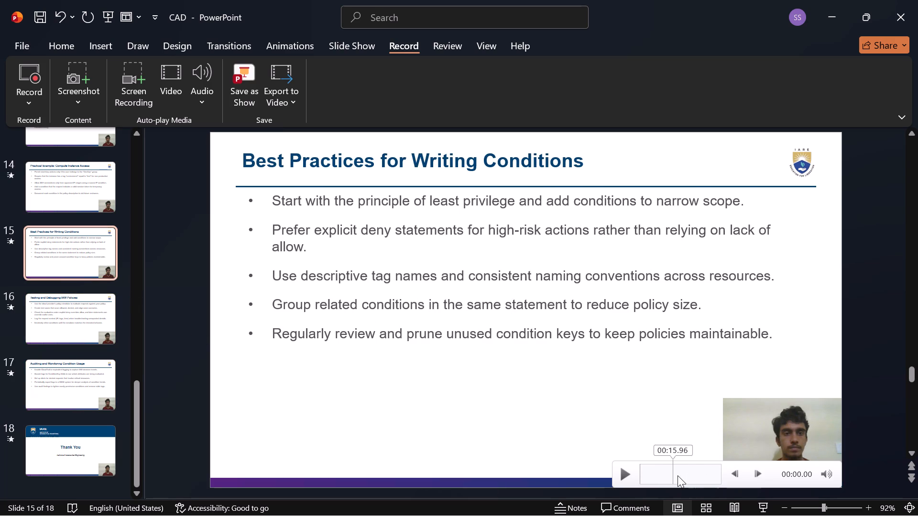
{"action": "left_click", "coordinate": [64, 330]}
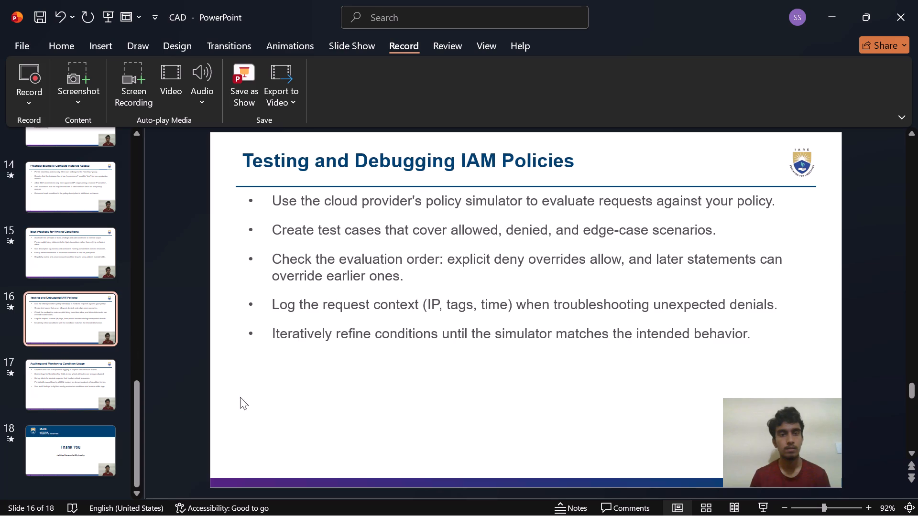
{"action": "left_click", "coordinate": [69, 402]}
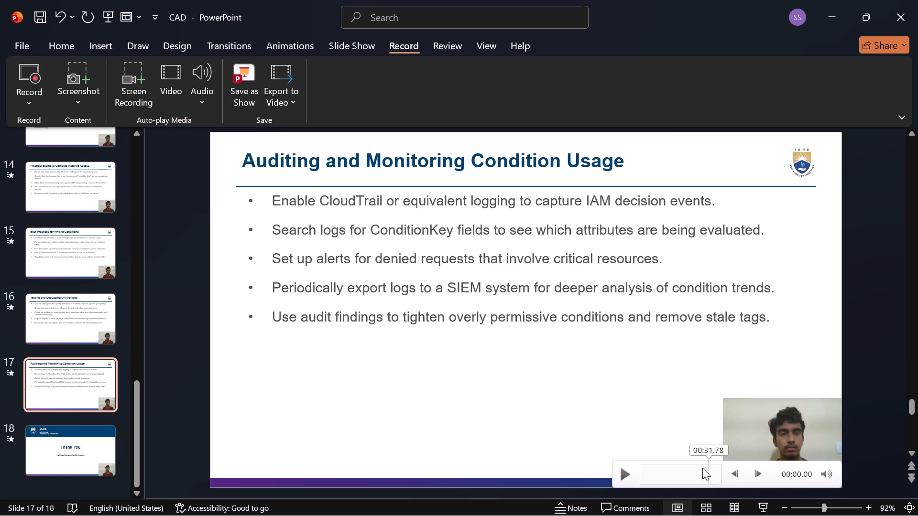
{"action": "left_click", "coordinate": [631, 473]}
{"action": "left_click_drag", "start_coordinate": [653, 473], "coordinate": [695, 473]}
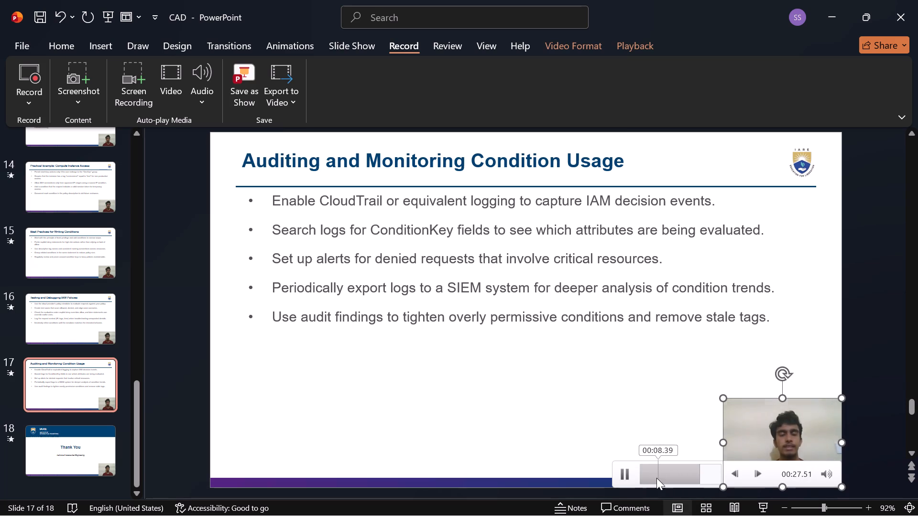
{"action": "left_click", "coordinate": [626, 475]}
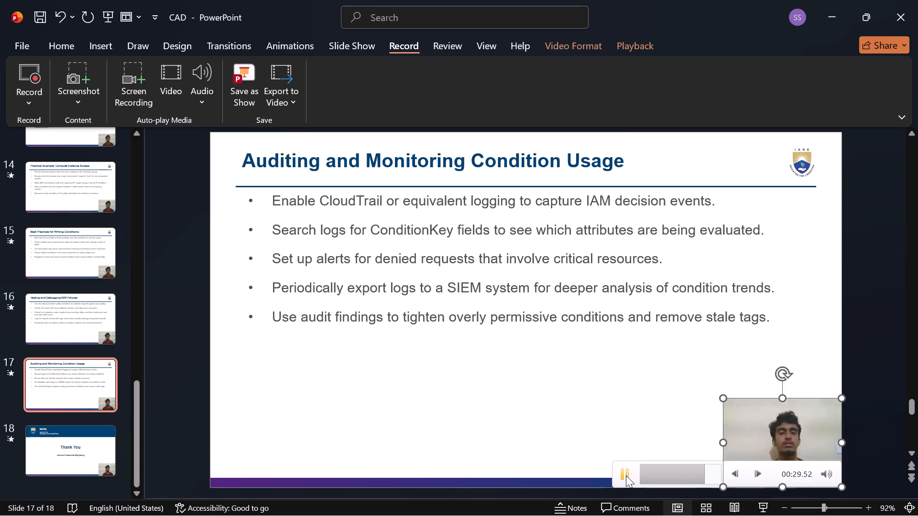
{"action": "left_click", "coordinate": [119, 466]}
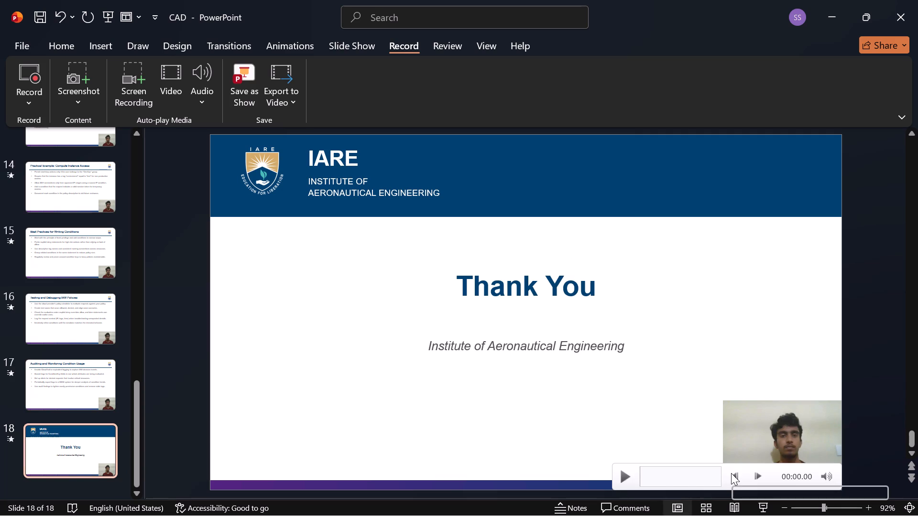
{"action": "left_click", "coordinate": [626, 474]}
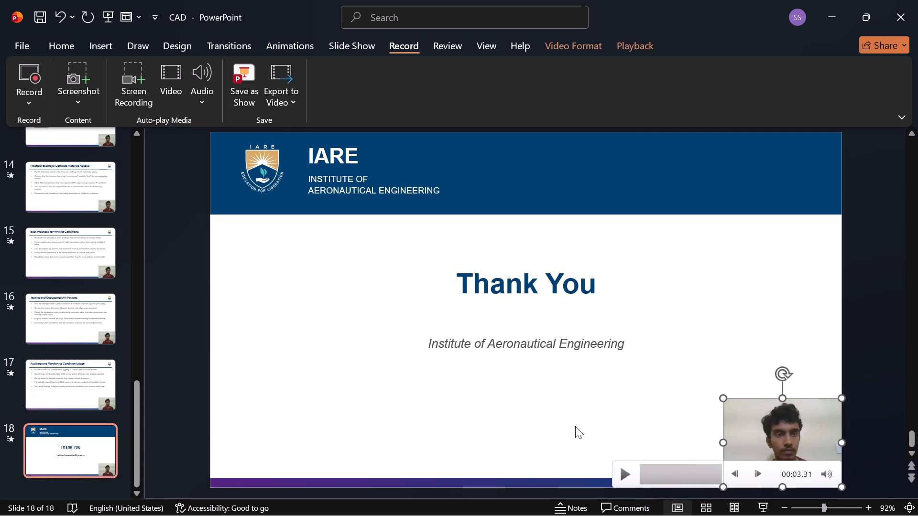
Start exporting the presentation as a video at Standard (480p) quality with recorded timings and narrations.
{"action": "left_click", "coordinate": [297, 100]}
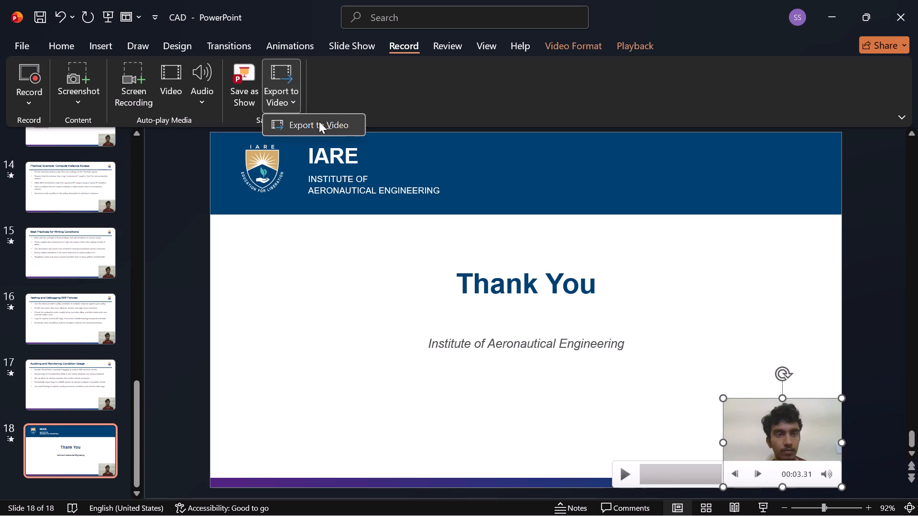
{"action": "left_click", "coordinate": [319, 121]}
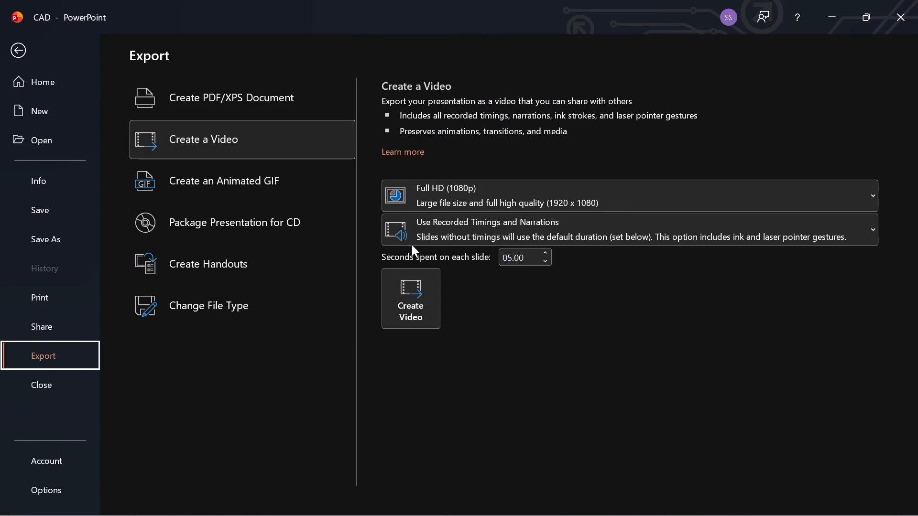
{"action": "left_click", "coordinate": [482, 191]}
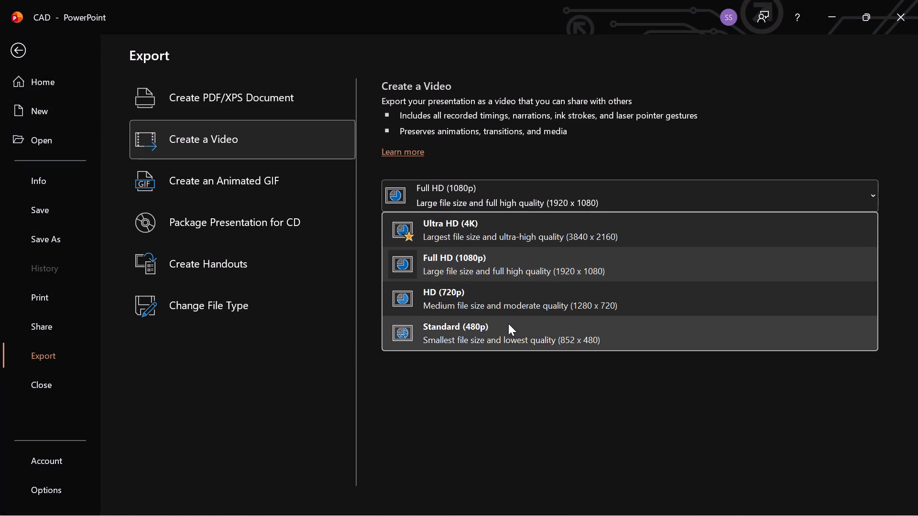
{"action": "left_click", "coordinate": [508, 323]}
{"action": "left_click", "coordinate": [419, 309]}
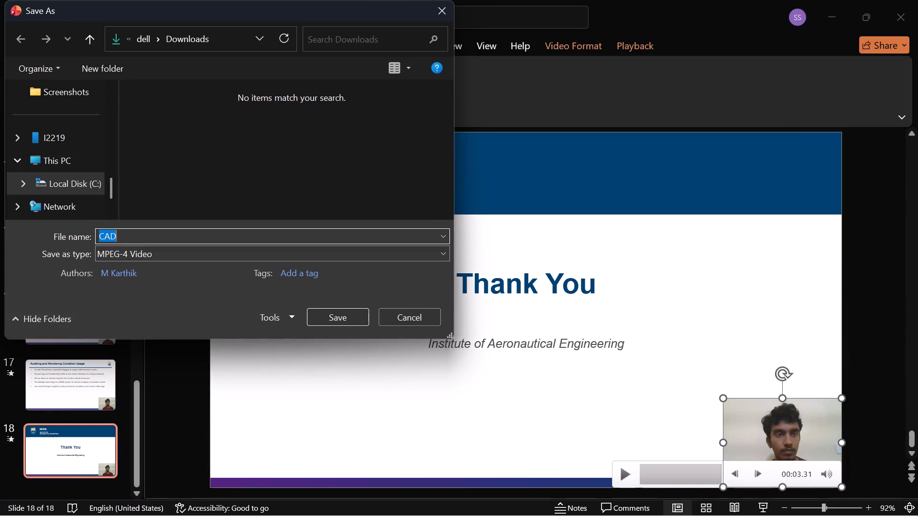
Save the exported MPEG-4 video as CAD video in the Pictures folder.
{"action": "left_click", "coordinate": [275, 236]}
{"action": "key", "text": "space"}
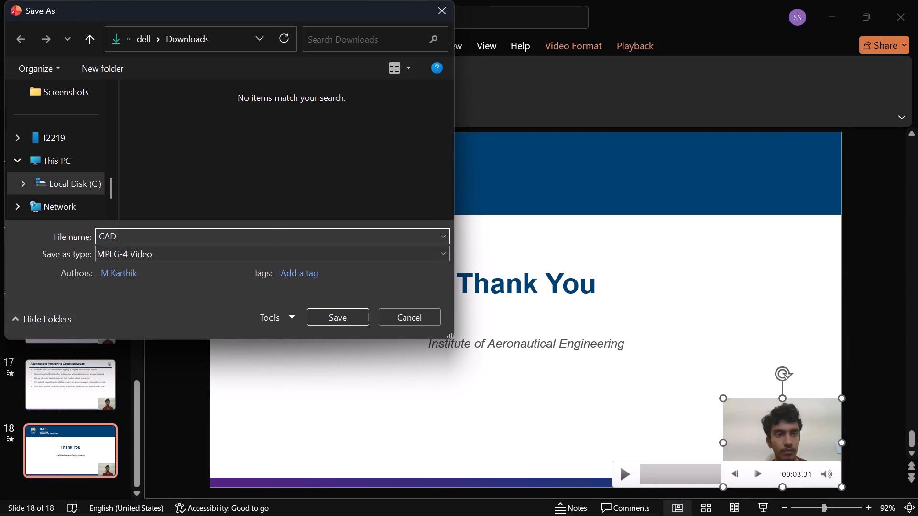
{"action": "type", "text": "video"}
{"action": "scroll", "coordinate": [45, 164], "scroll_direction": "up", "scroll_amount": 1}
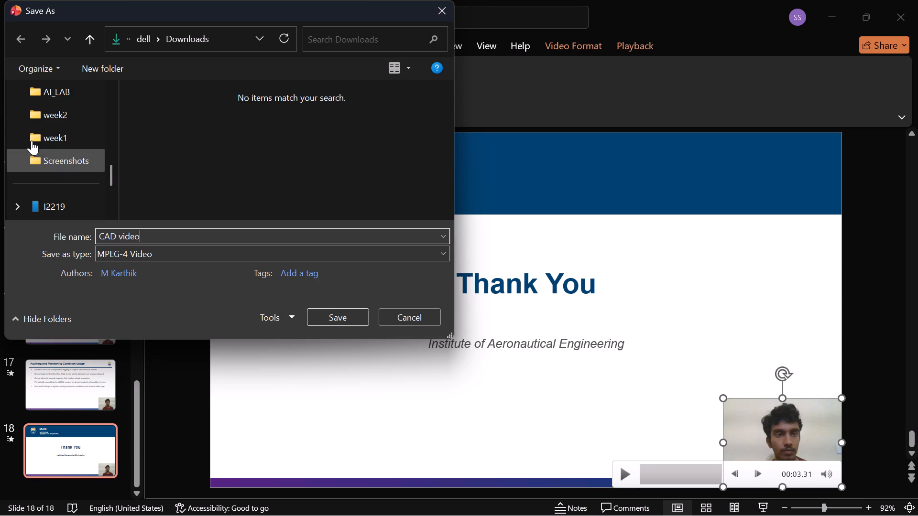
{"action": "scroll", "coordinate": [32, 140], "scroll_direction": "up", "scroll_amount": 1}
{"action": "left_click", "coordinate": [44, 170]}
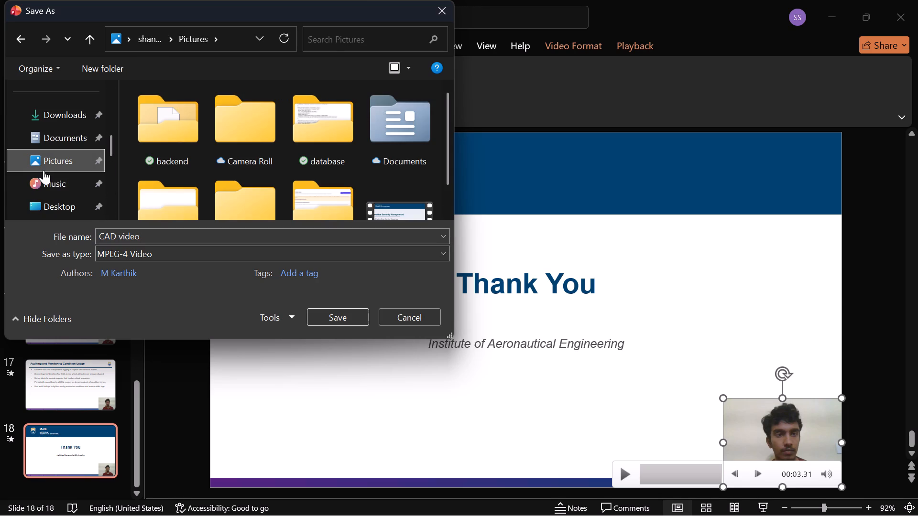
{"action": "scroll", "coordinate": [232, 170], "scroll_direction": "down", "scroll_amount": 1}
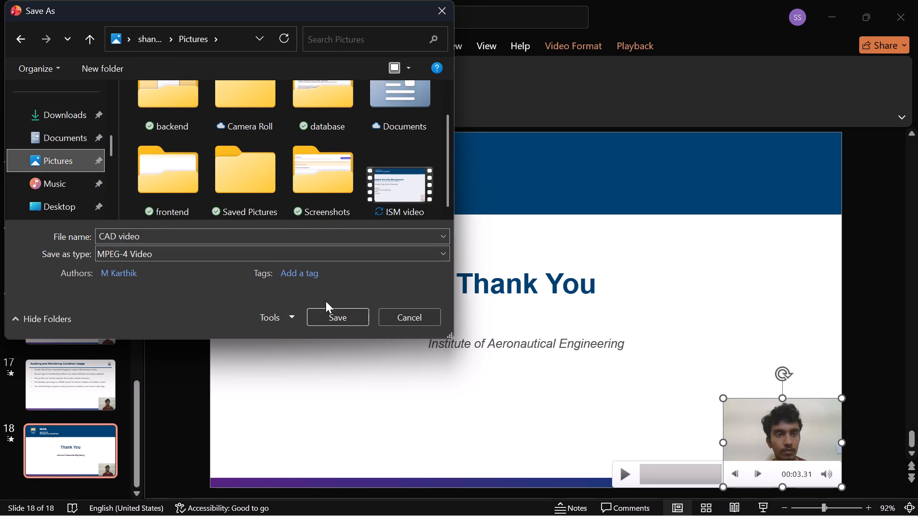
{"action": "left_click", "coordinate": [332, 315]}
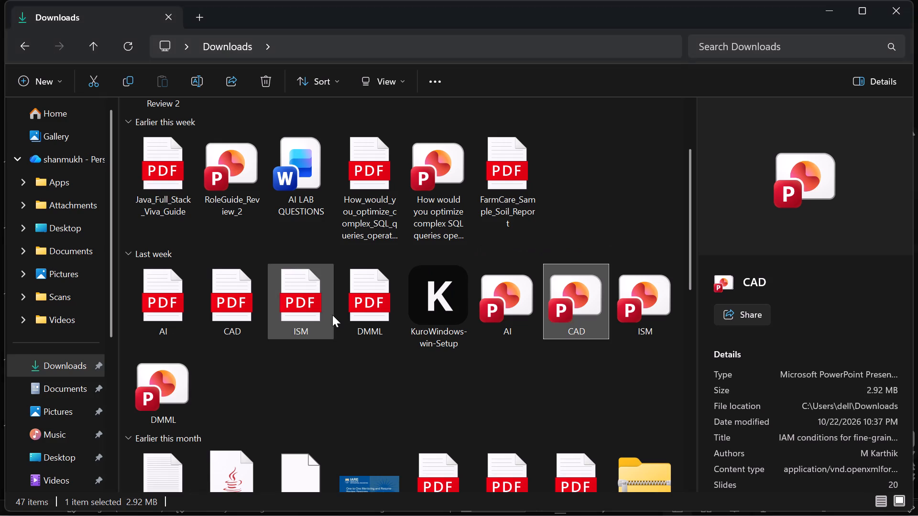
Open the AI PowerPoint presentation from the Downloads folder and enable editing.
{"action": "scroll", "coordinate": [478, 301], "scroll_direction": "down", "scroll_amount": 1}
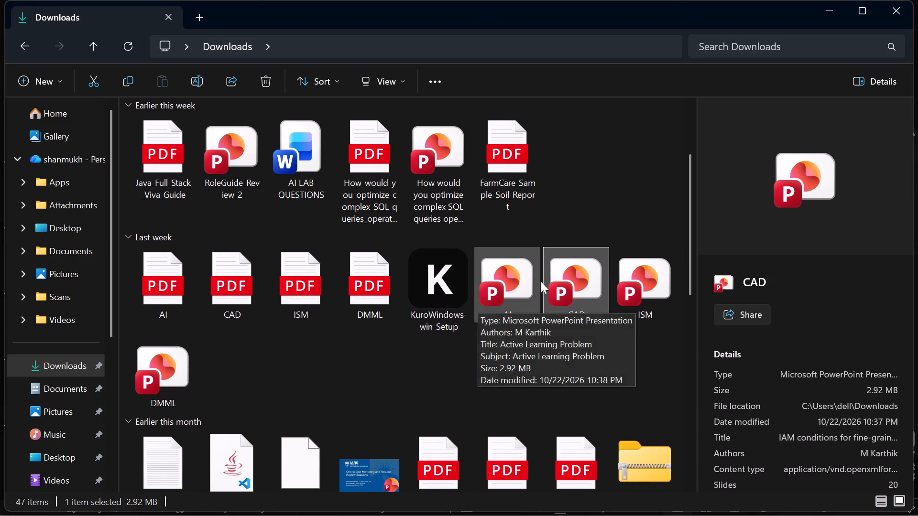
{"action": "double_click", "coordinate": [511, 302]}
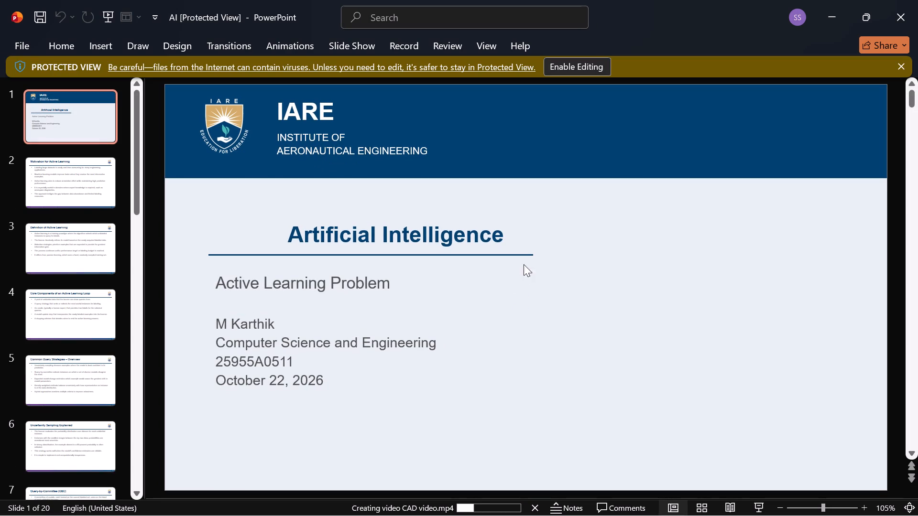
{"action": "left_click", "coordinate": [583, 65]}
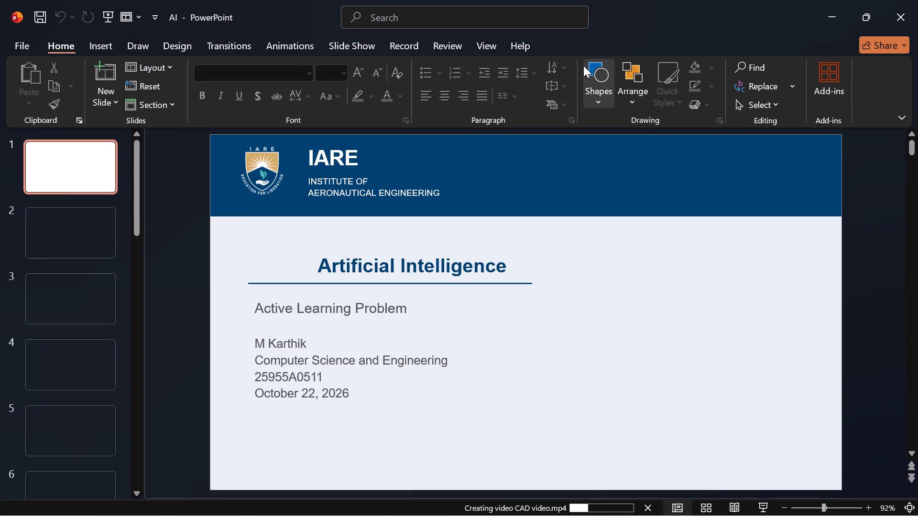
Replace the presenter name on the Artificial Intelligence title slide with the new presenter's name.
{"action": "left_click", "coordinate": [310, 344]}
{"action": "key", "text": "BackSpace"}
{"action": "key", "text": "BackSpace"}
{"action": "key", "text": "BackSpace"}
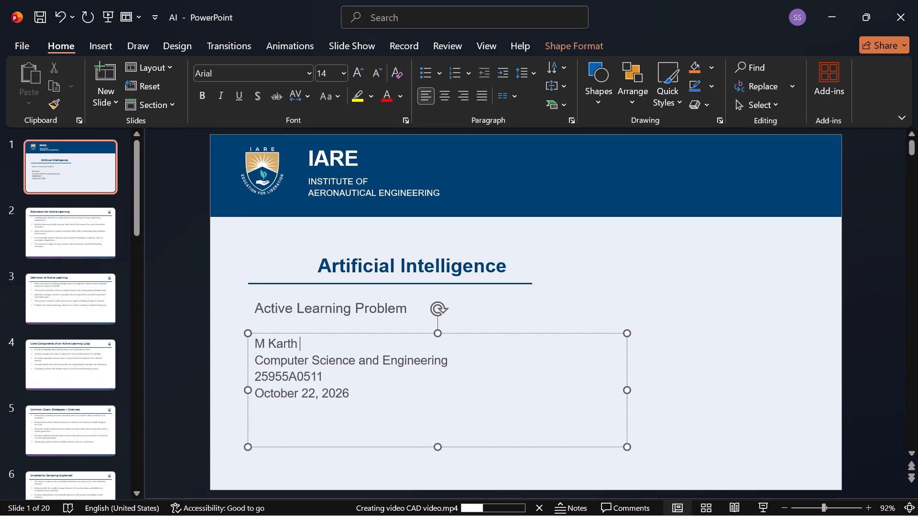
{"action": "key", "text": "BackSpace"}
{"action": "key", "text": "BackSpace"}
{"action": "key", "text": "BackSpace"}
{"action": "key", "text": "BackSpace"}
{"action": "key", "text": "BackSpace"}
{"action": "key", "text": "BackSpace"}
{"action": "key", "text": "BackSpace"}
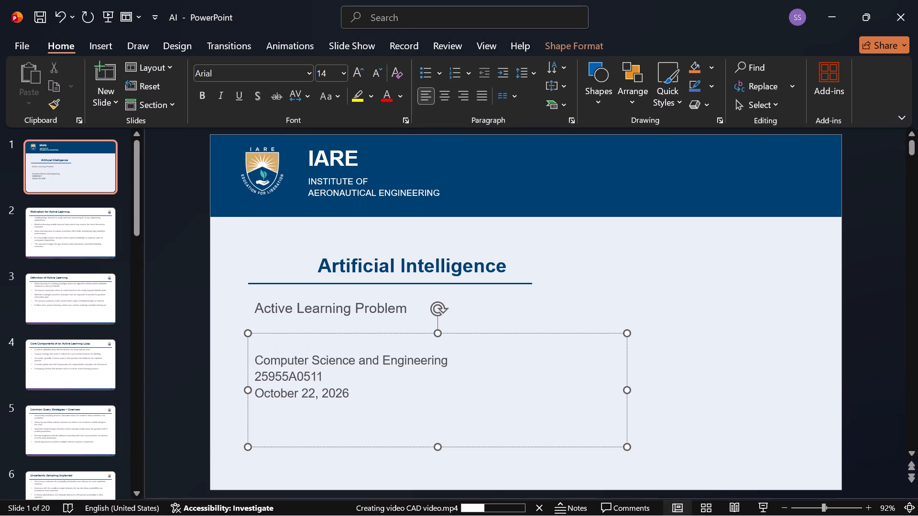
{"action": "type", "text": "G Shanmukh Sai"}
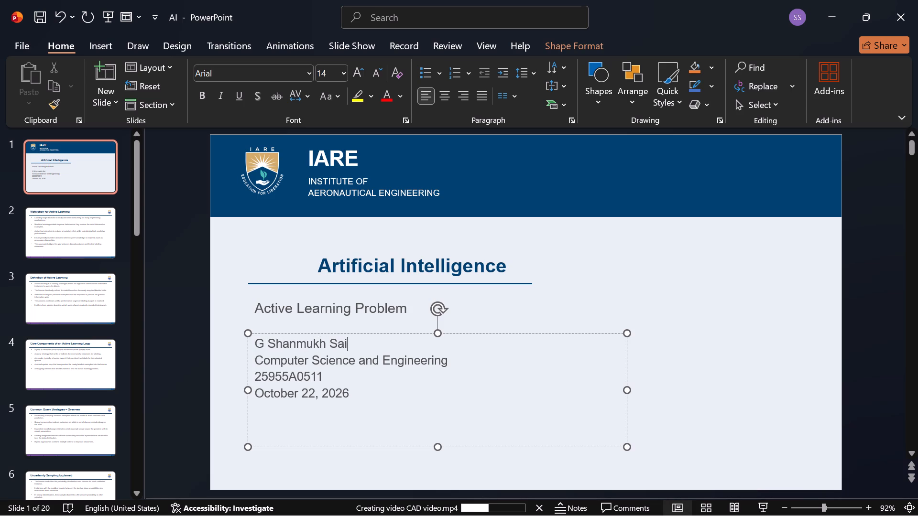
Replace the roll number on the title slide with the new presenter's student roll number.
{"action": "left_click", "coordinate": [324, 376]}
{"action": "key", "text": "BackSpace"}
{"action": "key", "text": "BackSpace"}
{"action": "key", "text": "BackSpace"}
{"action": "key", "text": "BackSpace"}
{"action": "key", "text": "BackSpace"}
{"action": "key", "text": "BackSpace"}
{"action": "key", "text": "BackSpace"}
{"action": "key", "text": "BackSpace"}
{"action": "key", "text": "BackSpace"}
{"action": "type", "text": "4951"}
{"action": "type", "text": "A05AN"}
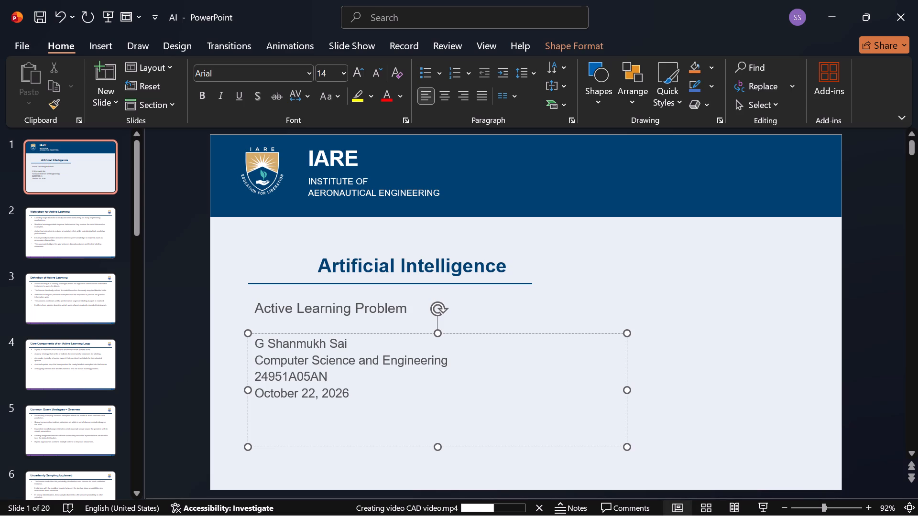
{"action": "left_click", "coordinate": [197, 326]}
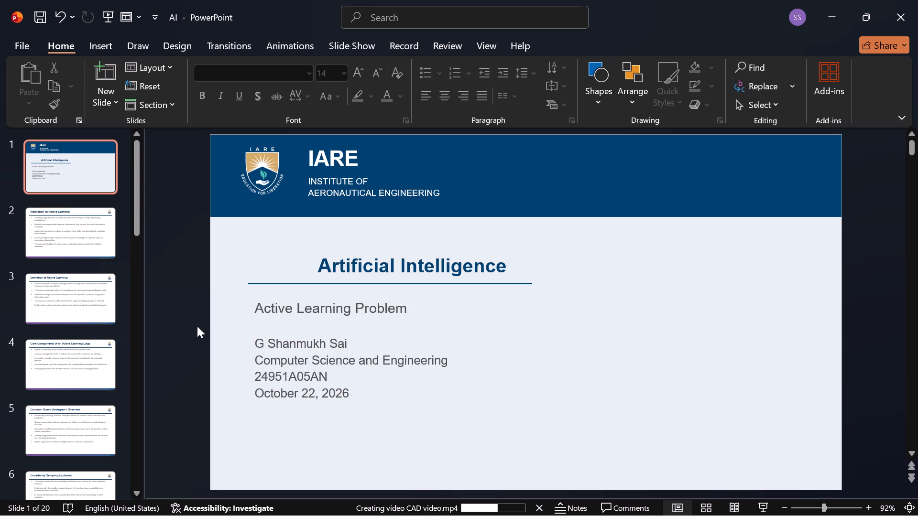
Look through the AI slides from the title slide to Density-Weighted Sampling.
{"action": "key", "text": "Down"}
{"action": "key", "text": "Down"}
{"action": "key", "text": "Down"}
{"action": "key", "text": "Down"}
{"action": "key", "text": "Down"}
{"action": "key", "text": "Down"}
{"action": "key", "text": "Down"}
{"action": "key", "text": "Down"}
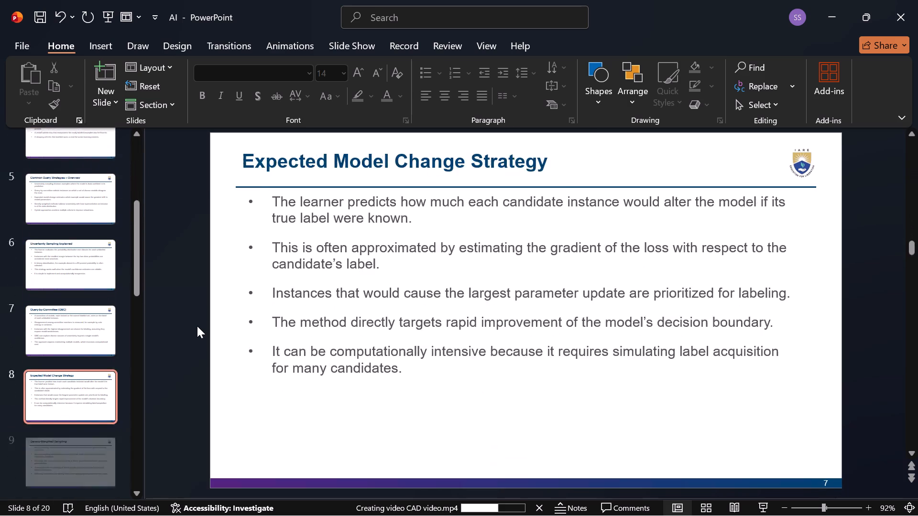
Save the AI presentation.
{"action": "key", "text": "ctrl+s"}
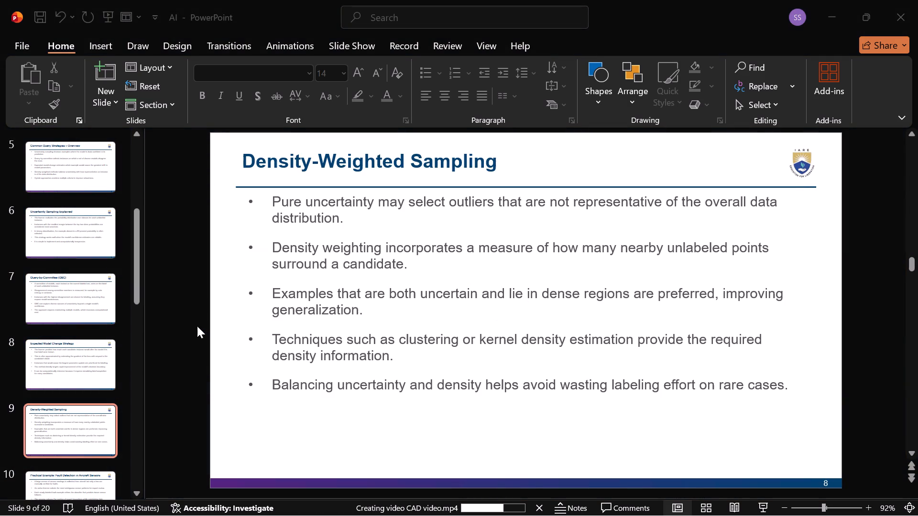
Look through all the Artificial Intelligence slides from the title slide to the last one and back to the title slide.
{"action": "scroll", "coordinate": [333, 307], "scroll_direction": "up", "scroll_amount": 5}
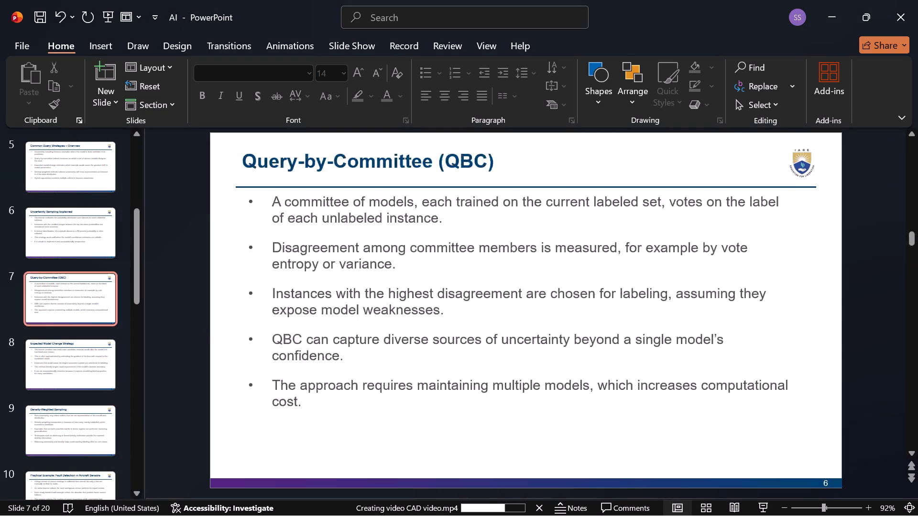
{"action": "scroll", "coordinate": [333, 307], "scroll_direction": "up", "scroll_amount": 4}
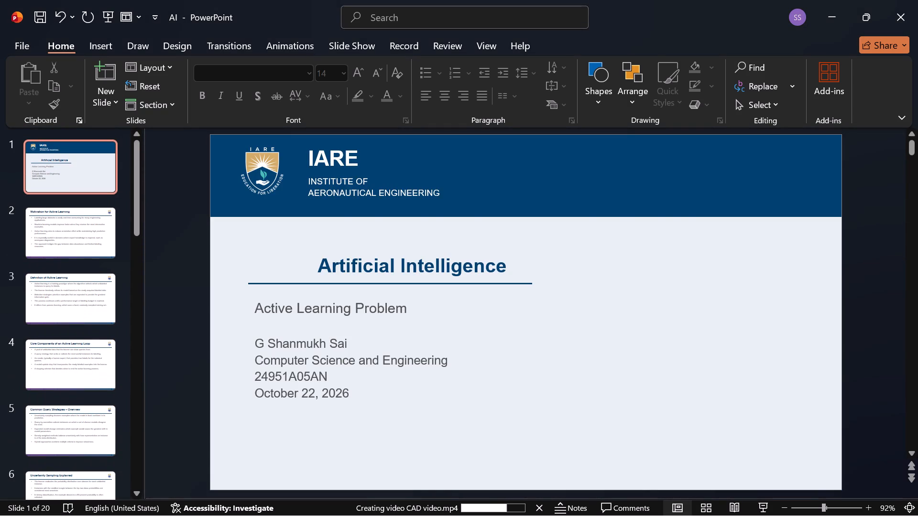
{"action": "key", "text": "Down"}
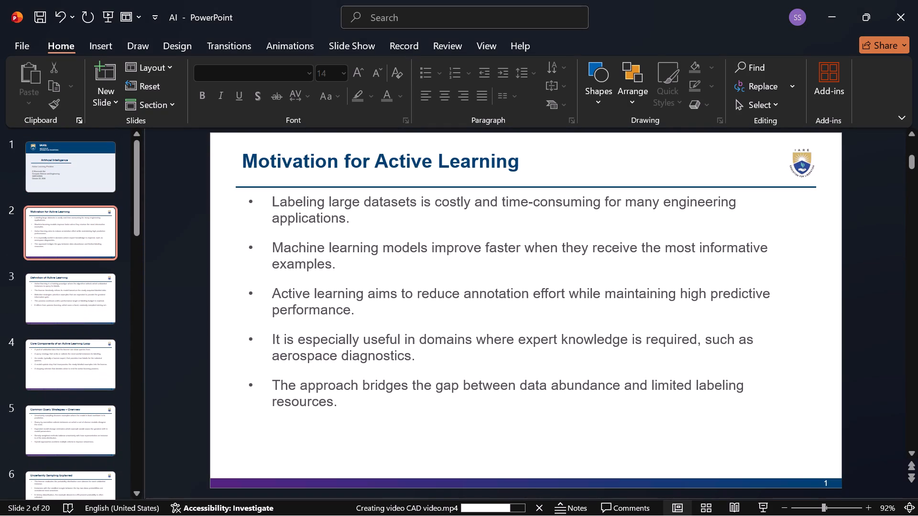
{"action": "key", "text": "Down"}
{"action": "key", "text": "Down"}
{"action": "key", "text": "Down"}
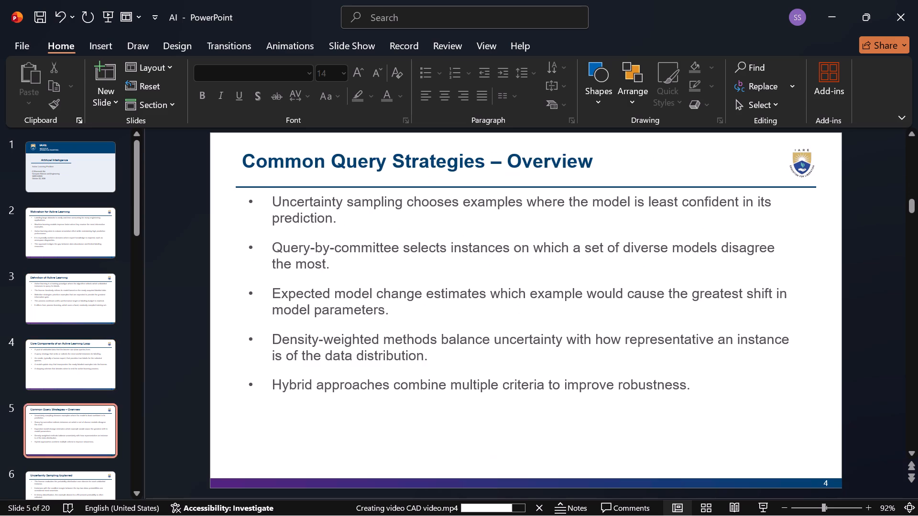
{"action": "key", "text": "Down"}
{"action": "key", "text": "Down"}
{"action": "key", "text": "Down"}
{"action": "key", "text": "Down"}
{"action": "key", "text": "Down"}
{"action": "key", "text": "Down"}
{"action": "key", "text": "Down"}
{"action": "key", "text": "Down"}
{"action": "key", "text": "Down"}
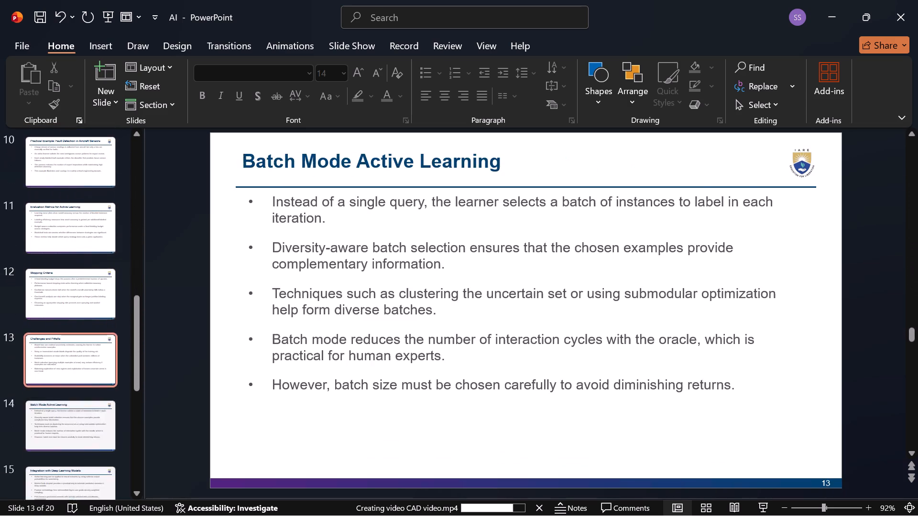
{"action": "key", "text": "Down"}
{"action": "key", "text": "Down"}
{"action": "key", "text": "Down"}
{"action": "key", "text": "Down"}
{"action": "key", "text": "Down"}
{"action": "key", "text": "Down"}
{"action": "key", "text": "Down"}
{"action": "key", "text": "Down"}
{"action": "key", "text": "Down"}
{"action": "key", "text": "Up"}
{"action": "key", "text": "Up"}
{"action": "key", "text": "Up"}
{"action": "key", "text": "Up"}
{"action": "key", "text": "Up"}
{"action": "key", "text": "Up"}
{"action": "key", "text": "Up"}
{"action": "key", "text": "Up"}
{"action": "key", "text": "Up"}
{"action": "key", "text": "Up"}
{"action": "key", "text": "Up"}
{"action": "key", "text": "Up"}
{"action": "key", "text": "Up"}
{"action": "key", "text": "Up"}
{"action": "key", "text": "Up"}
{"action": "key", "text": "Up"}
{"action": "key", "text": "Up"}
{"action": "key", "text": "Up"}
{"action": "key", "text": "Up"}
{"action": "key", "text": "Up"}
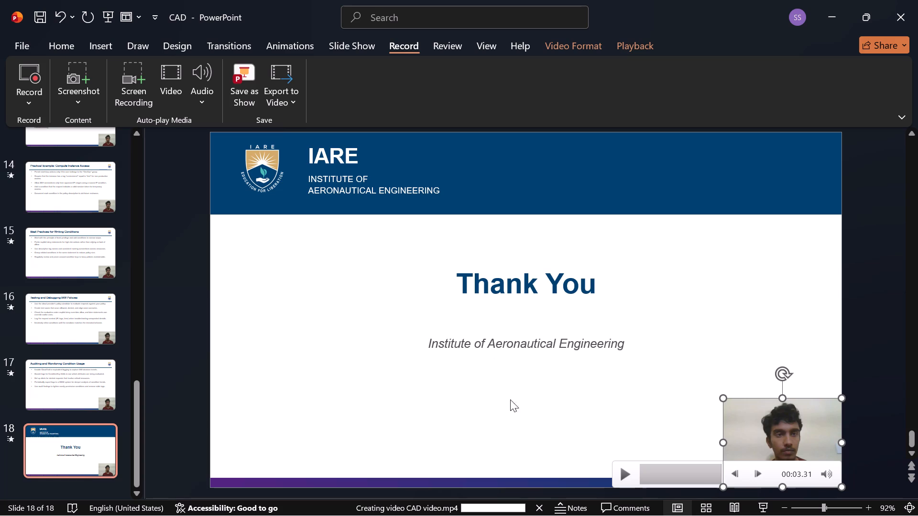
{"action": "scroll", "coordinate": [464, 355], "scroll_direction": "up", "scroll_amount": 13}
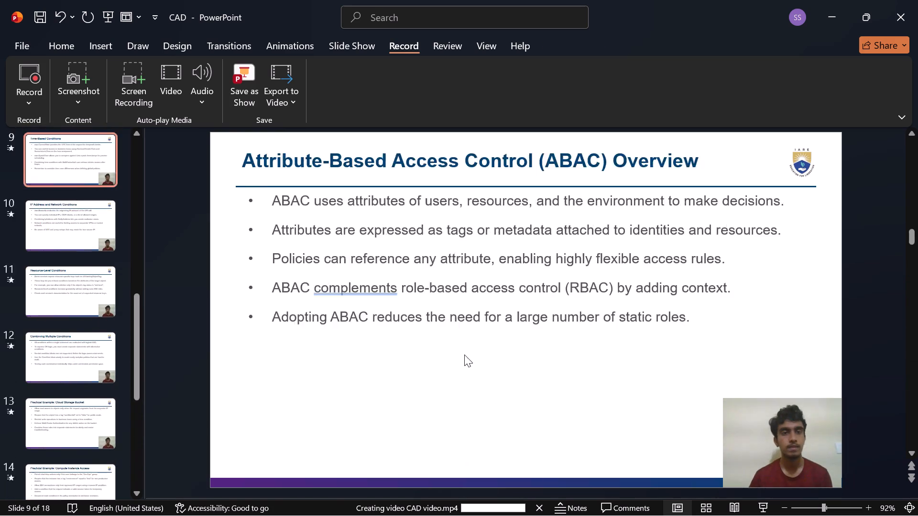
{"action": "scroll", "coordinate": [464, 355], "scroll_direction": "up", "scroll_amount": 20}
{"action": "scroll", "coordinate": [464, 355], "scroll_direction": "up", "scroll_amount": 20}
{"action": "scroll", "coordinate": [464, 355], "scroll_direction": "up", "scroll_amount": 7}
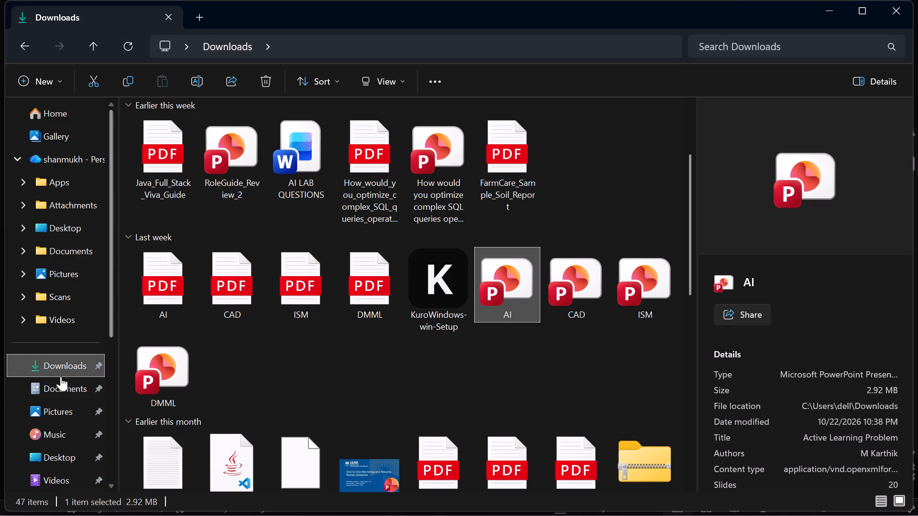
Play the exported CAD video from the Pictures folder, skip ahead to about 7:12, and close the player.
{"action": "left_click", "coordinate": [61, 381]}
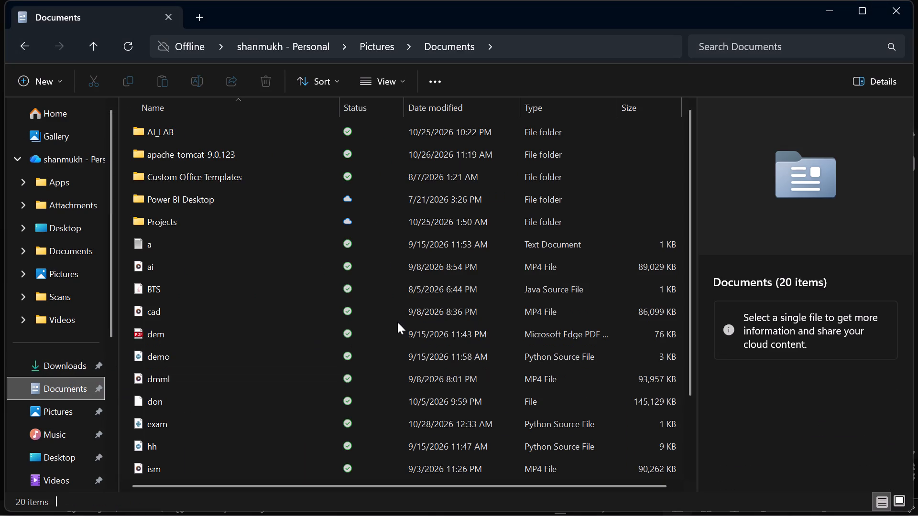
{"action": "left_click", "coordinate": [63, 416]}
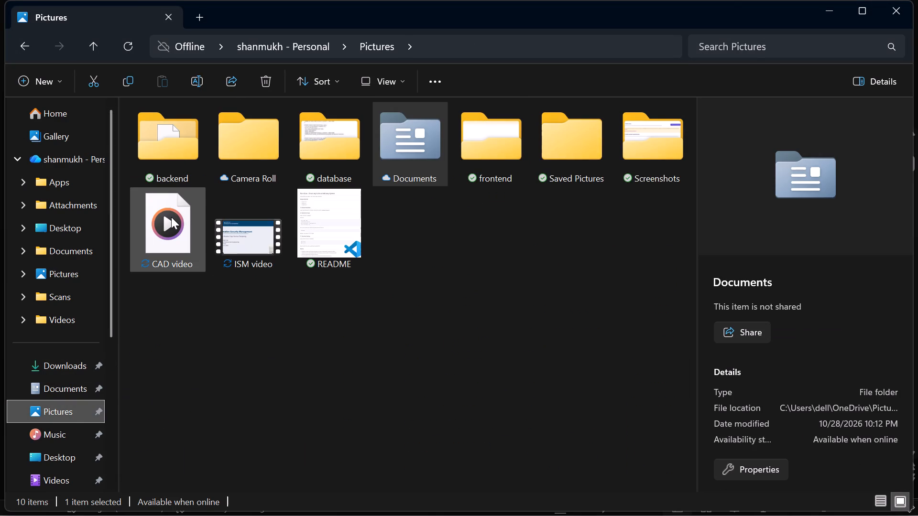
{"action": "double_click", "coordinate": [171, 217]}
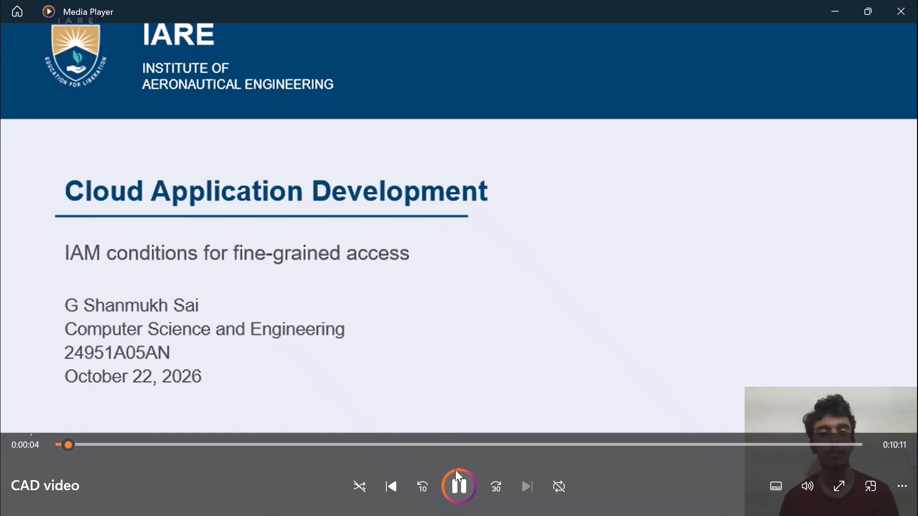
{"action": "left_click", "coordinate": [420, 440]}
{"action": "left_click_drag", "start_coordinate": [420, 440], "coordinate": [622, 443]}
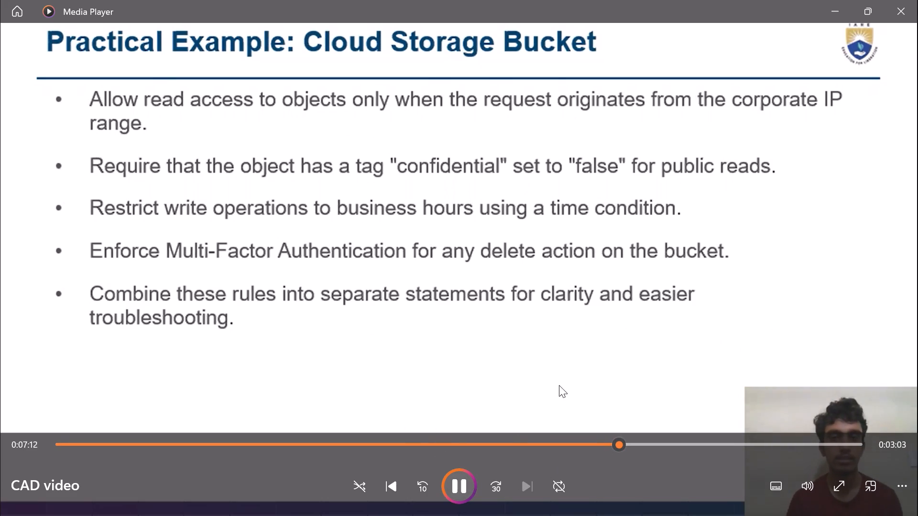
{"action": "left_click", "coordinate": [913, 1]}
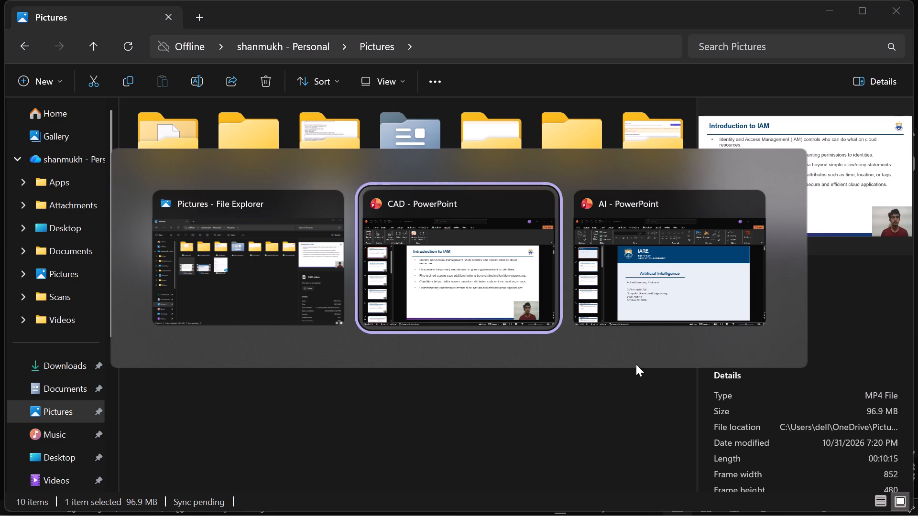
Close the CAD presentation and return to the AI presentation.
{"action": "left_click", "coordinate": [917, 0]}
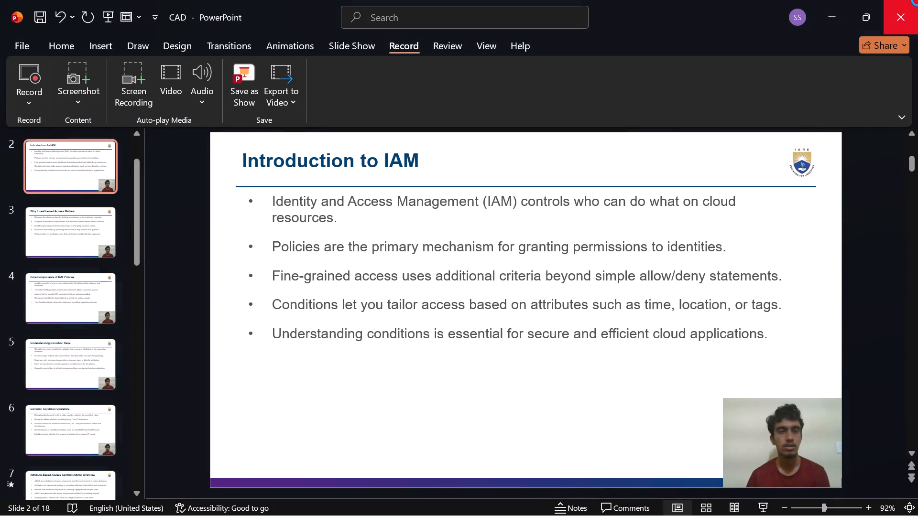
{"action": "left_click", "coordinate": [449, 367]}
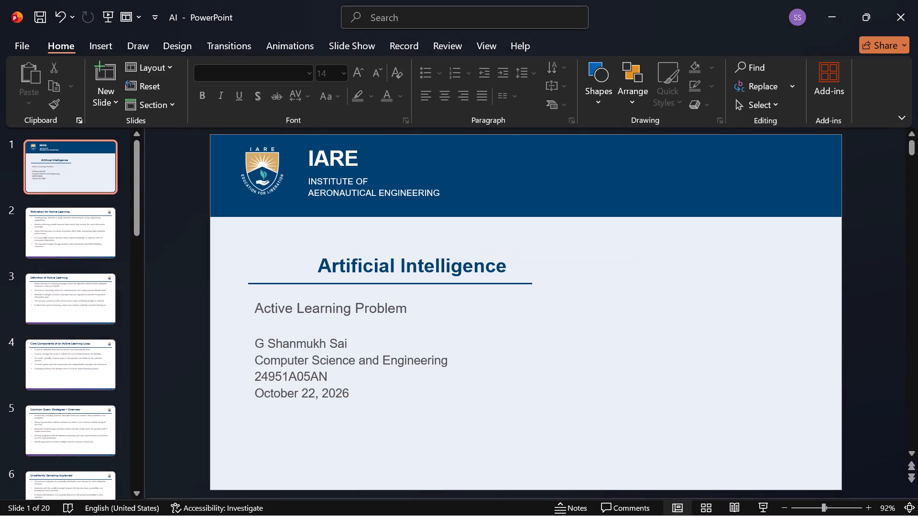
Open the slide show recording view for the AI presentation, set to record from the beginning.
{"action": "left_click", "coordinate": [401, 46]}
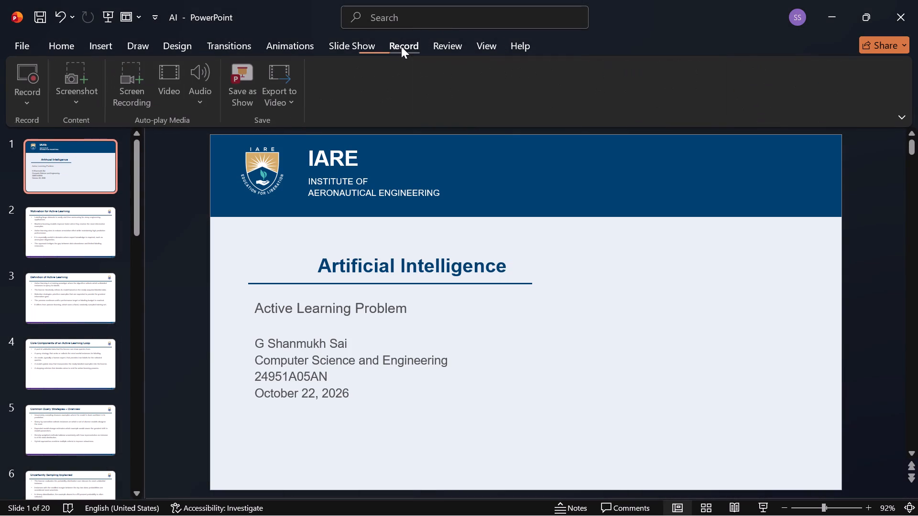
{"action": "left_click", "coordinate": [23, 110]}
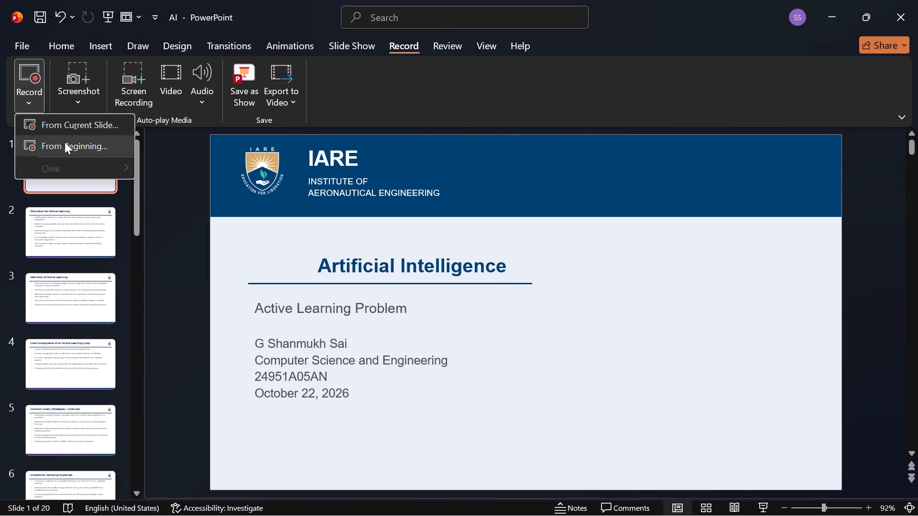
{"action": "left_click", "coordinate": [66, 142]}
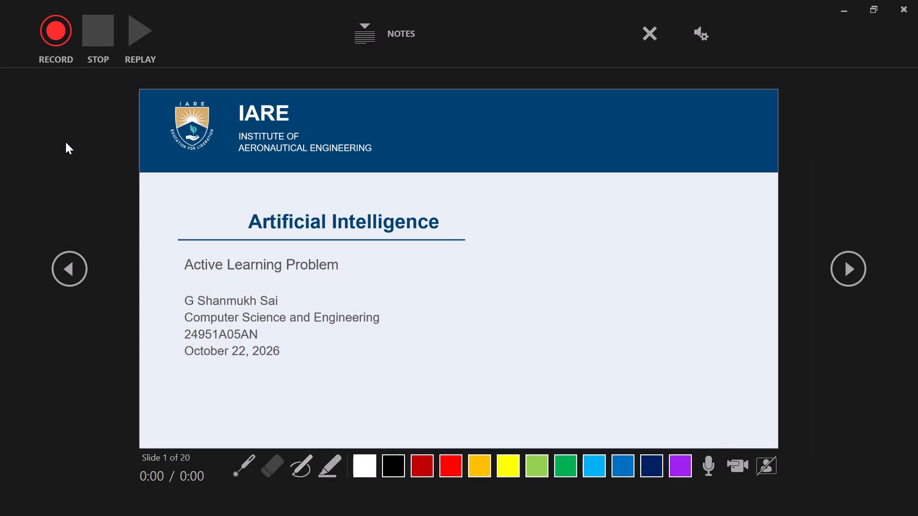